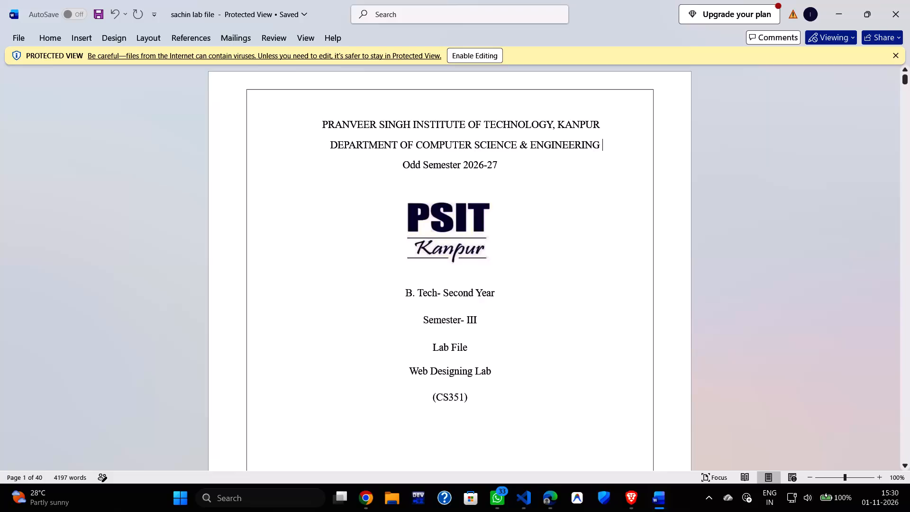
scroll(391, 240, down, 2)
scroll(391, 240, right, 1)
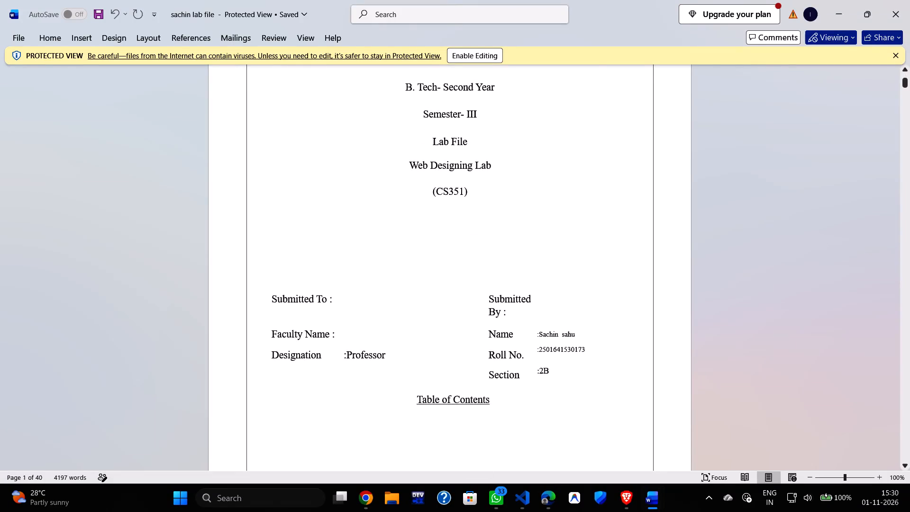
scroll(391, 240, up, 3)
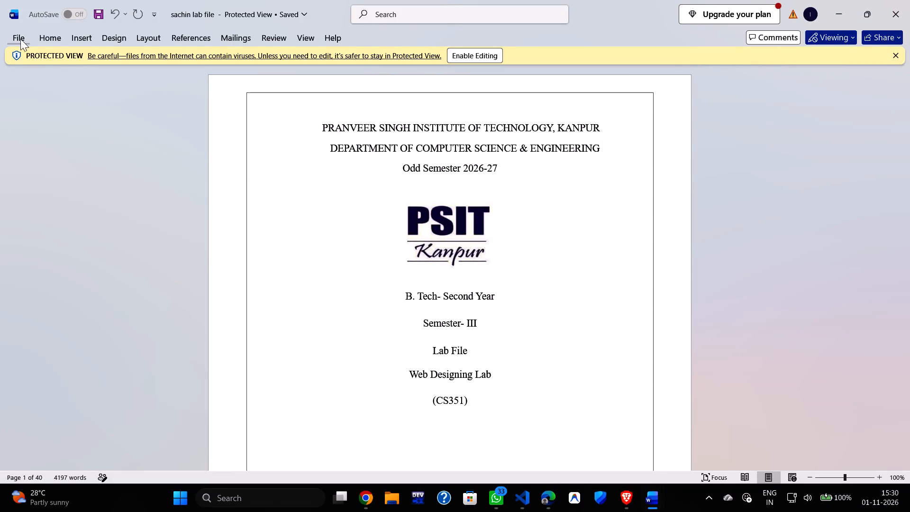
Bring up the list of recent documents for opening a file.
click(20, 38)
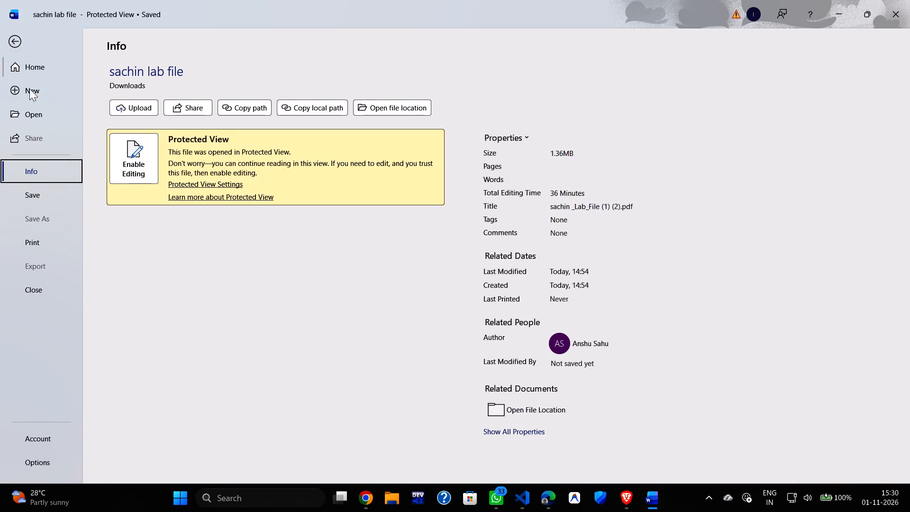
click(33, 115)
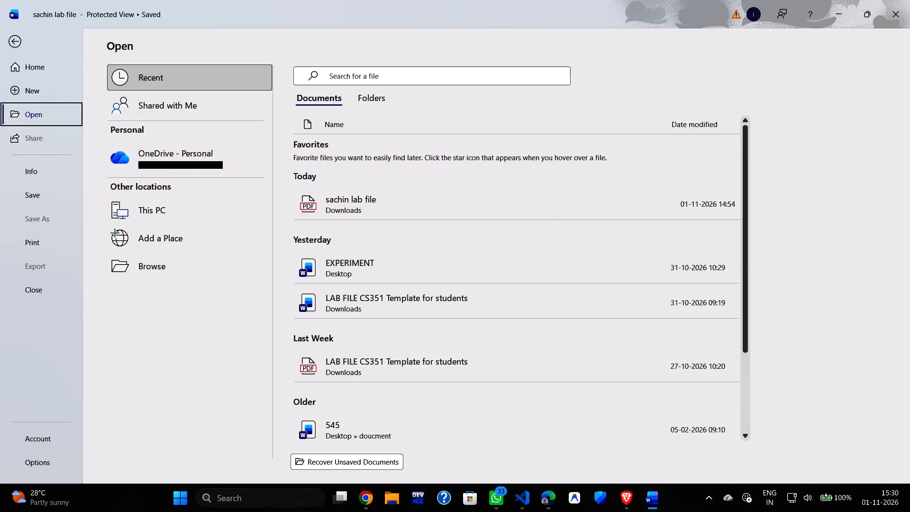
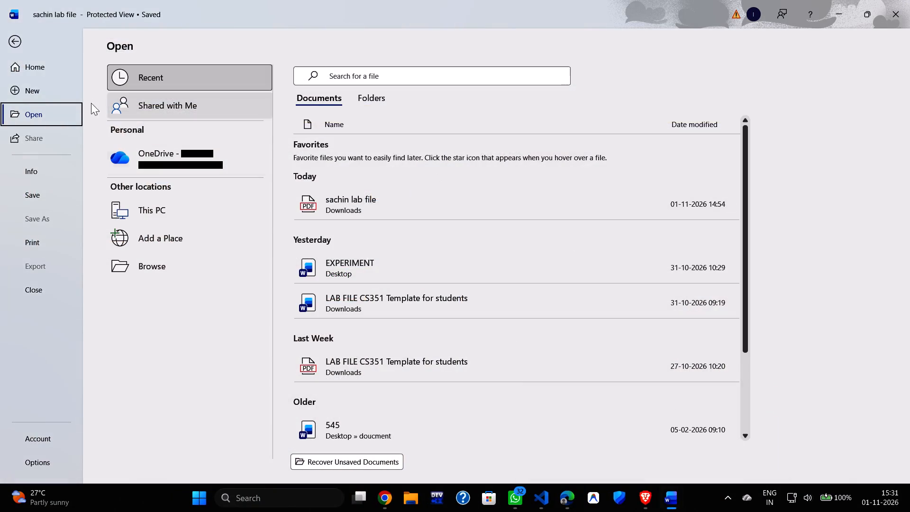
click(158, 262)
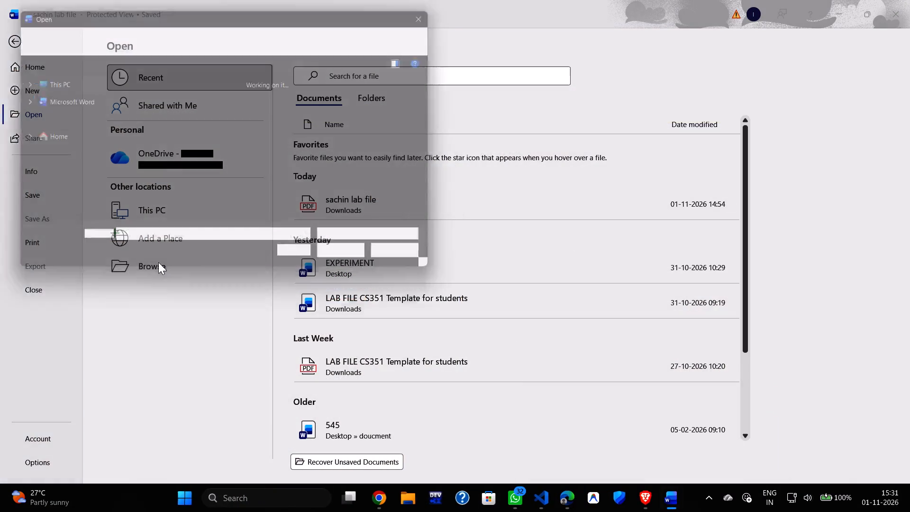
click(197, 99)
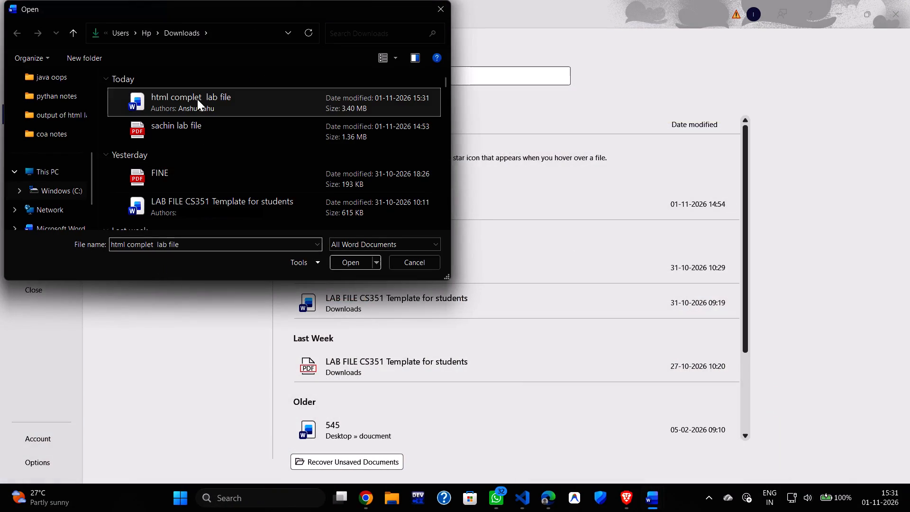
click(345, 256)
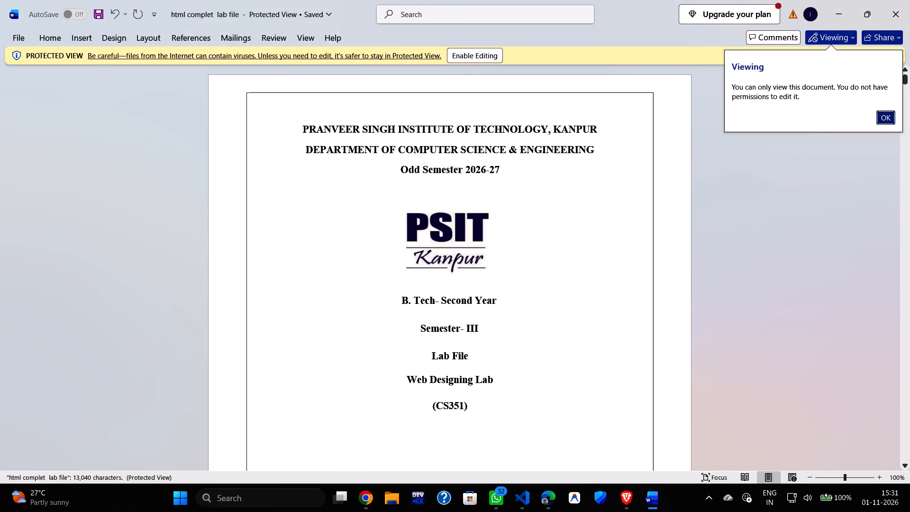
Take the lab file document out of Protected View so that it can be edited.
click(599, 148)
click(599, 148)
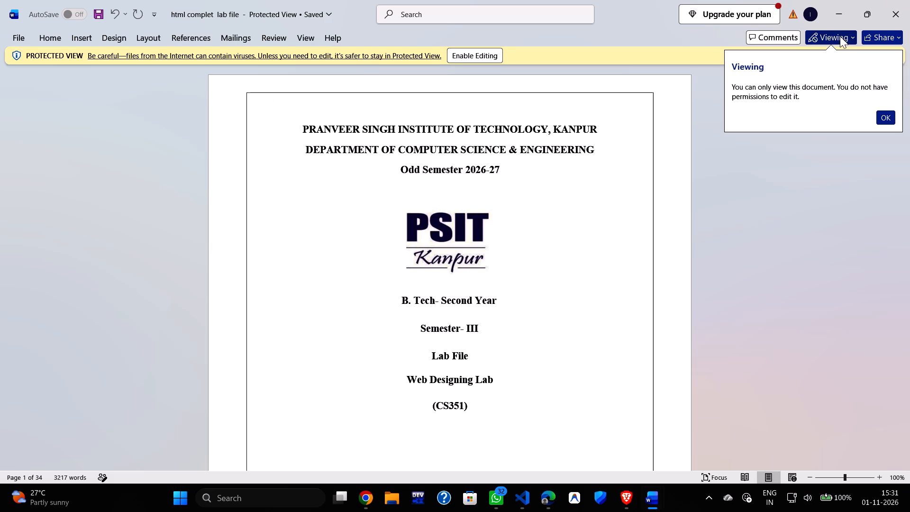
click(840, 35)
click(834, 52)
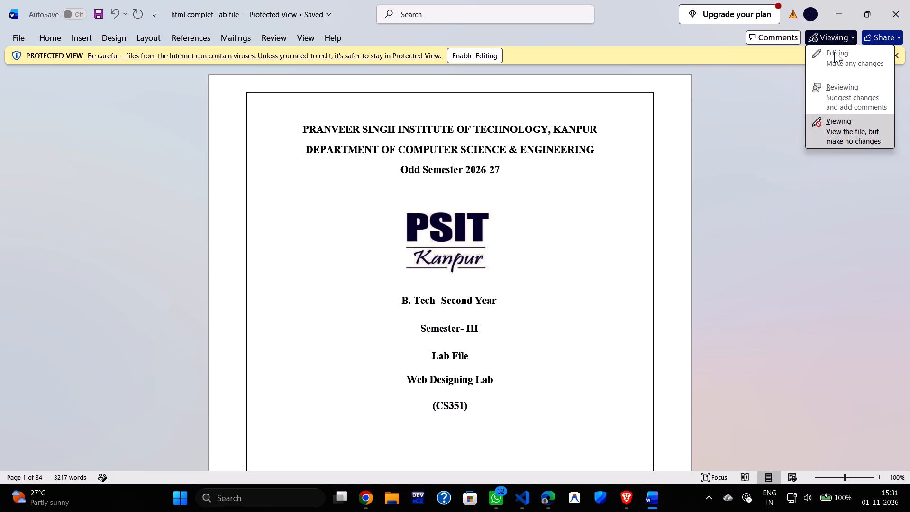
click(837, 37)
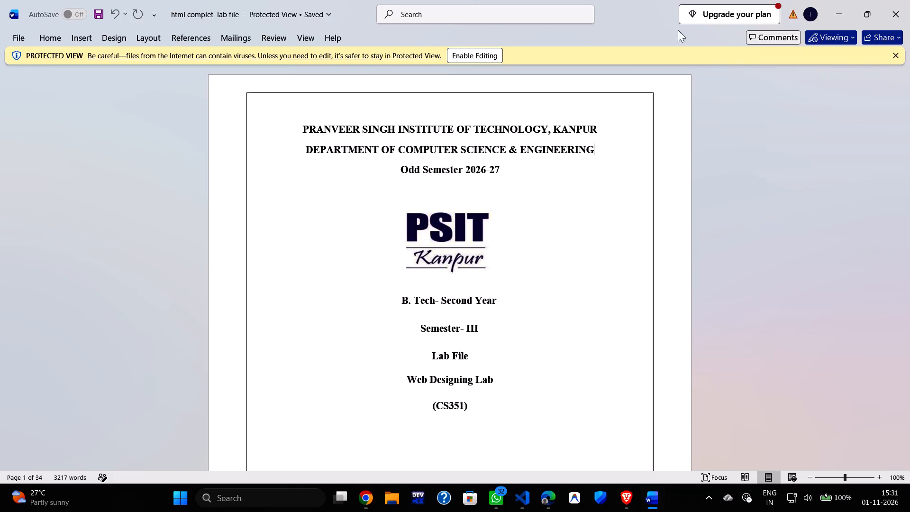
click(480, 57)
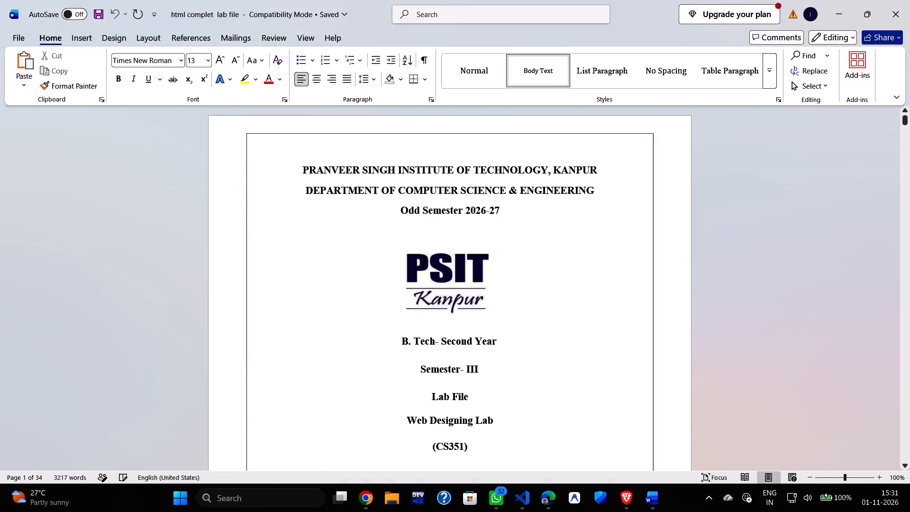
Insert "ARTIFICIAL INTELLIGENCE" after "COMPUTER SCIENCE" in the department line of the cover page.
click(595, 190)
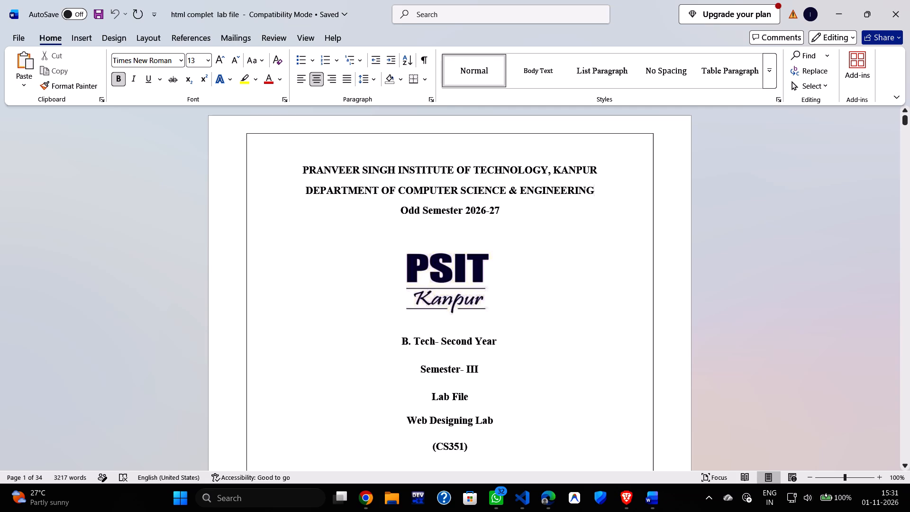
click(508, 192)
key(space)
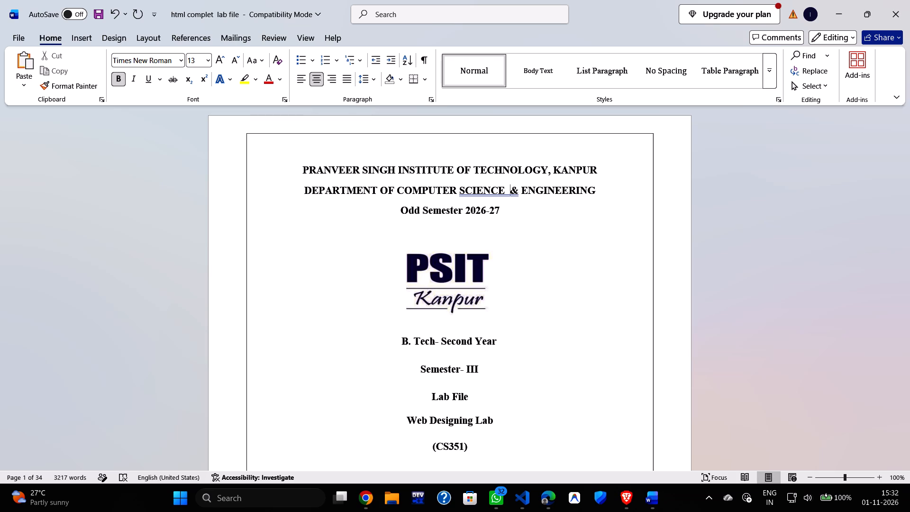
text(ar)
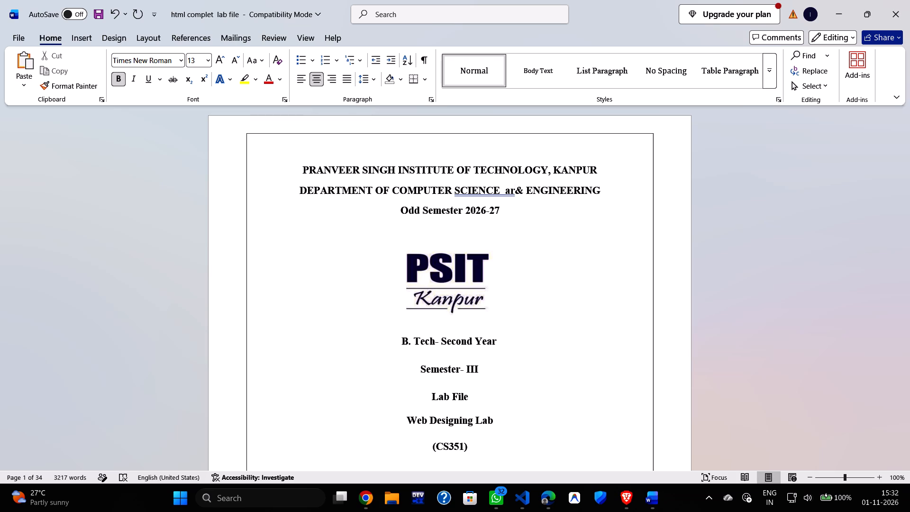
key(BackSpace)
key(BackSpace)
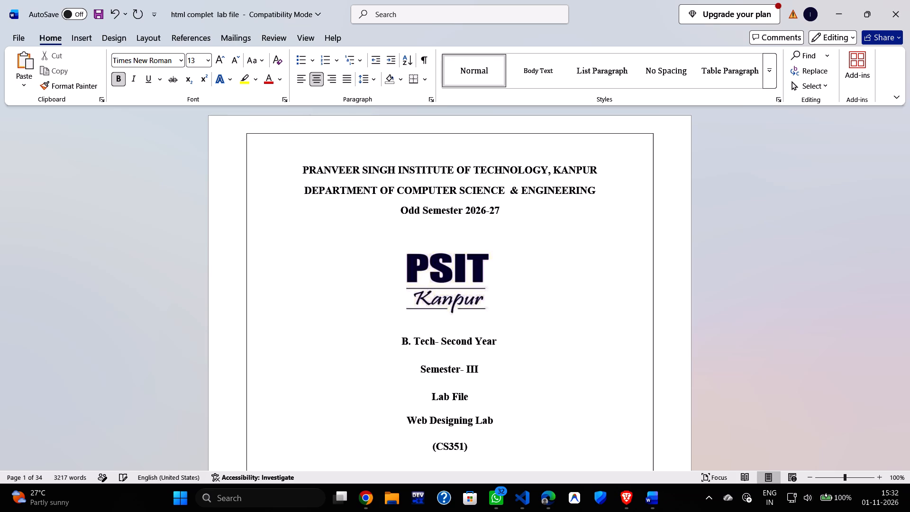
text(ATR)
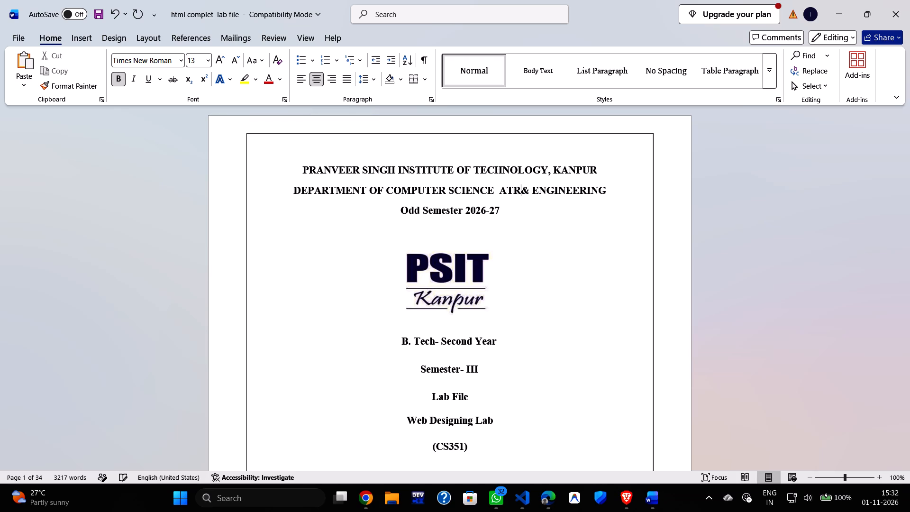
key(BackSpace)
key(BackSpace)
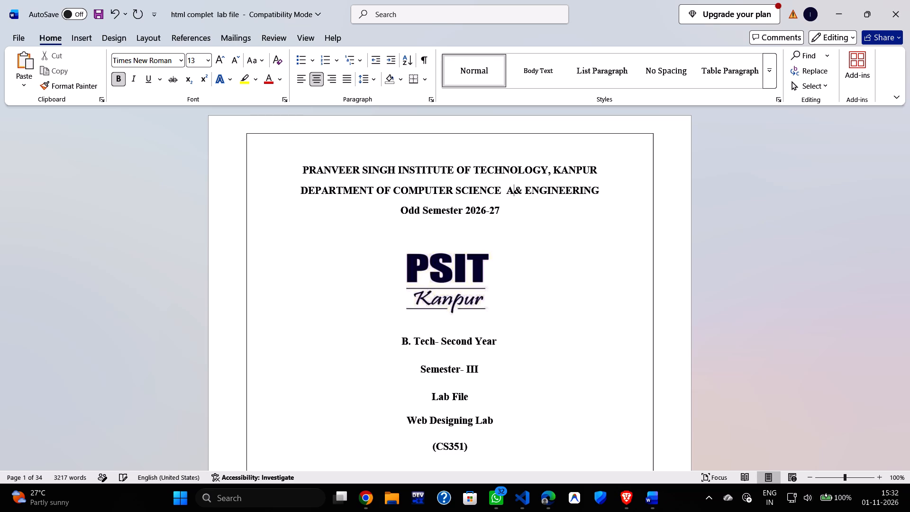
text(RTIFIV)
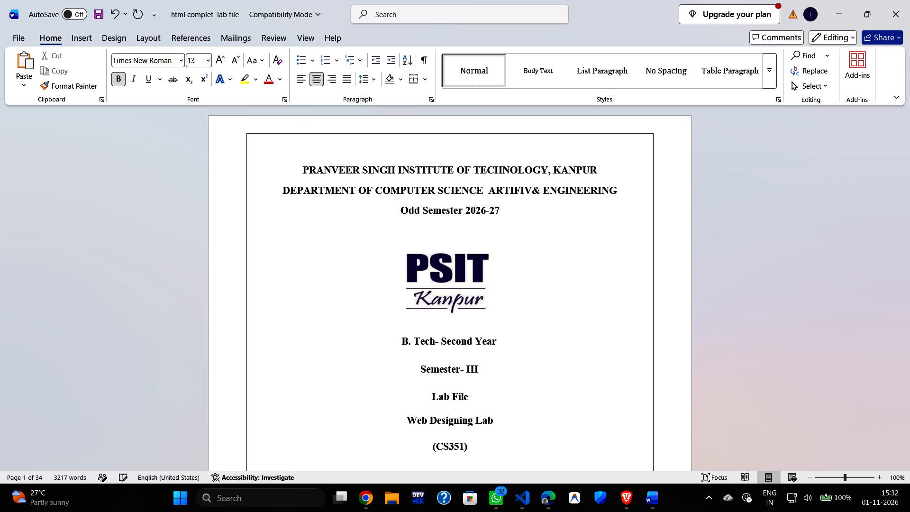
key(BackSpace)
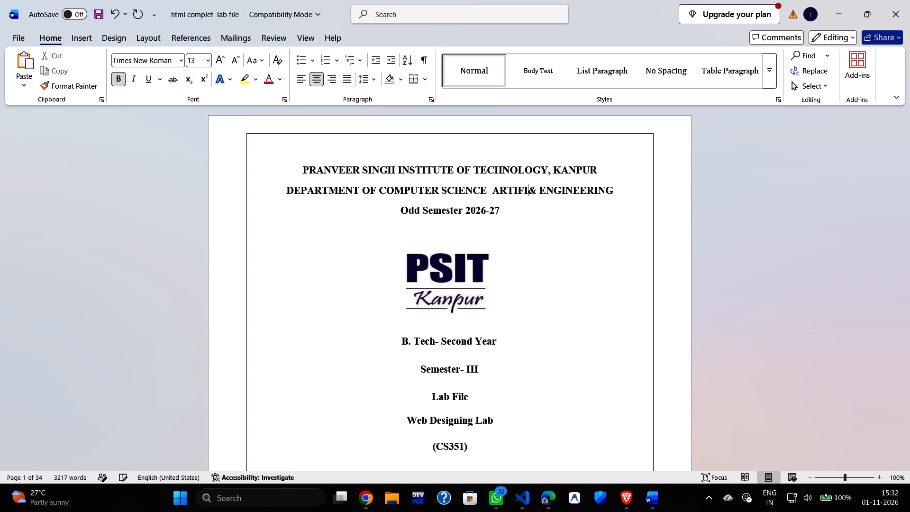
key(c)
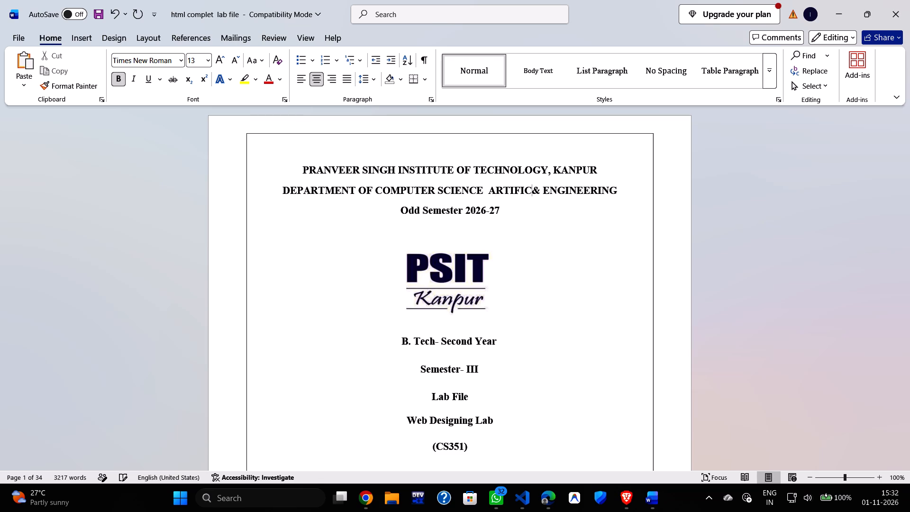
text(IAL)
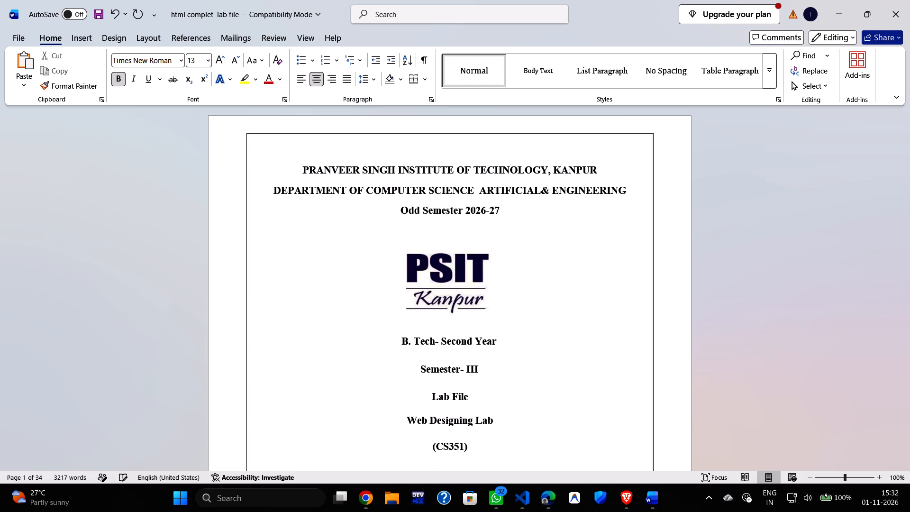
key(space)
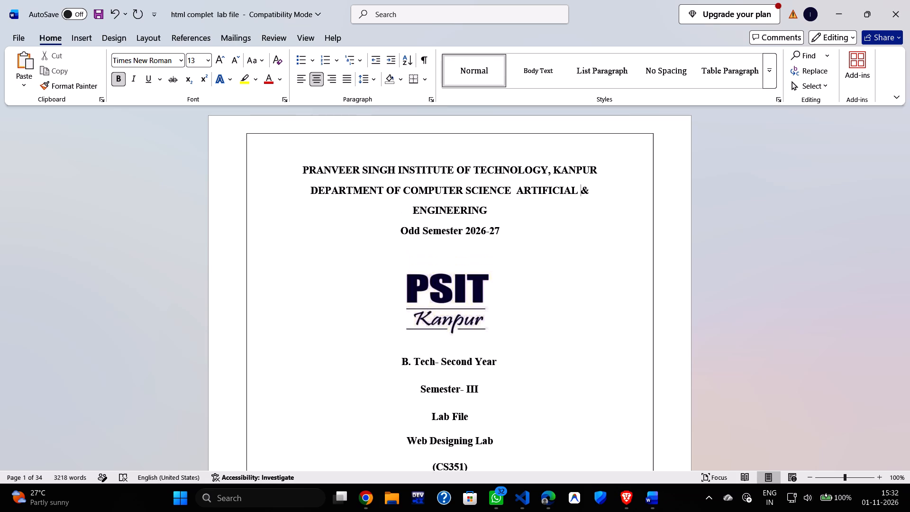
key(e)
key(BackSpace)
text(INTELLIGENCE)
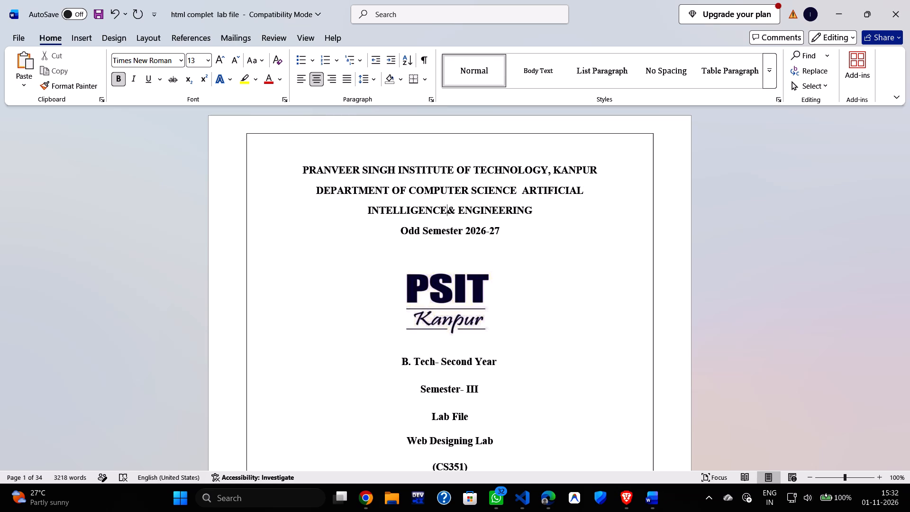
Add "AND MACHINE LEARING" after "ARTIFICIAL INTELLIGENCE" in the cover page's department line.
key(space)
text(AND)
key(space)
text(MACHINE)
key(space)
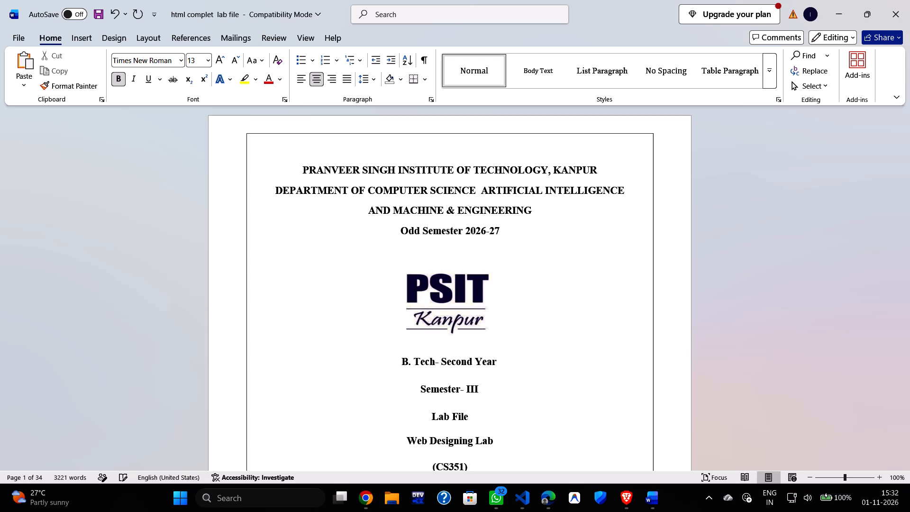
text(LEAC)
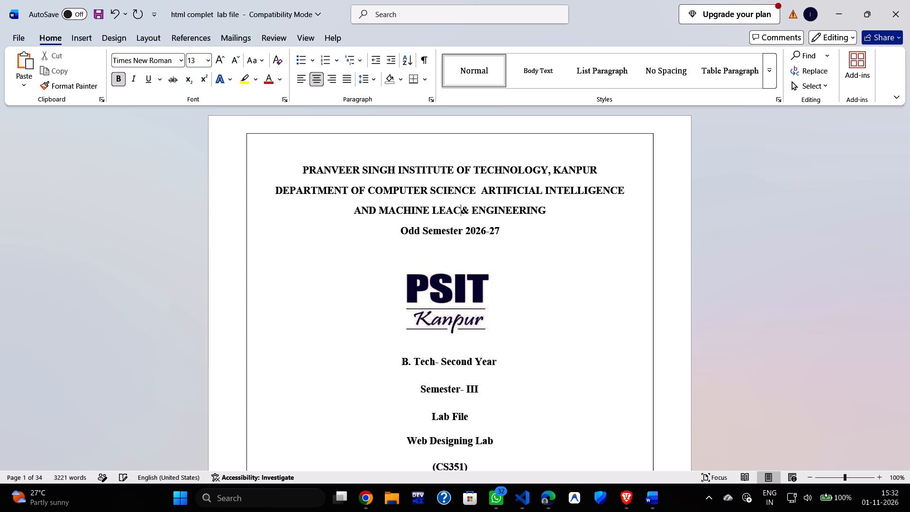
key(BackSpace)
text(RING)
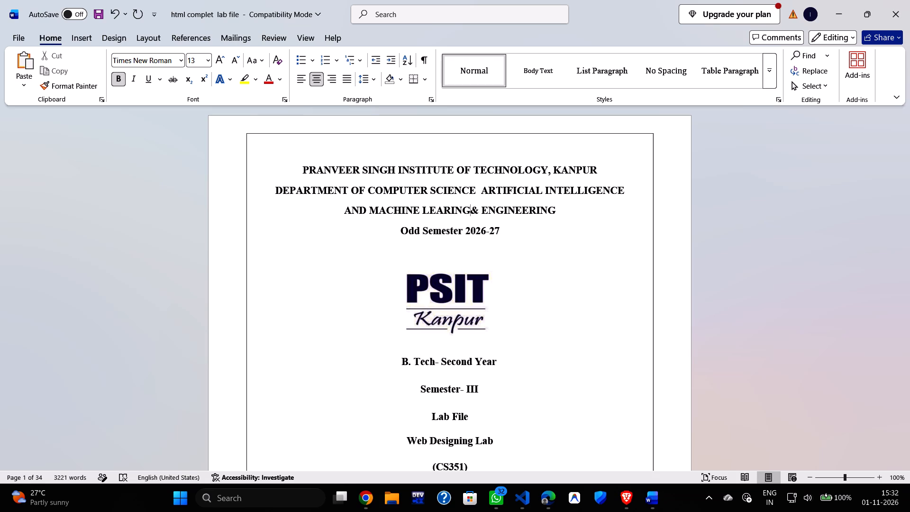
key(space)
Delete "& ENGINEERING" from the end of the department line on the cover page.
click(567, 211)
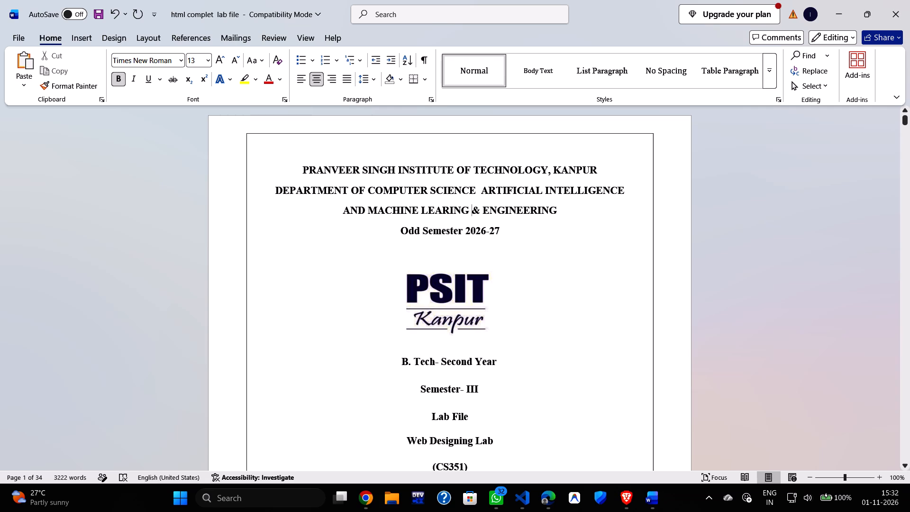
key(BackSpace)
key(BackSpace)
key(BackSpace)
key(BackSpace)
key(BackSpace)
key(BackSpace)
key(BackSpace)
key(BackSpace)
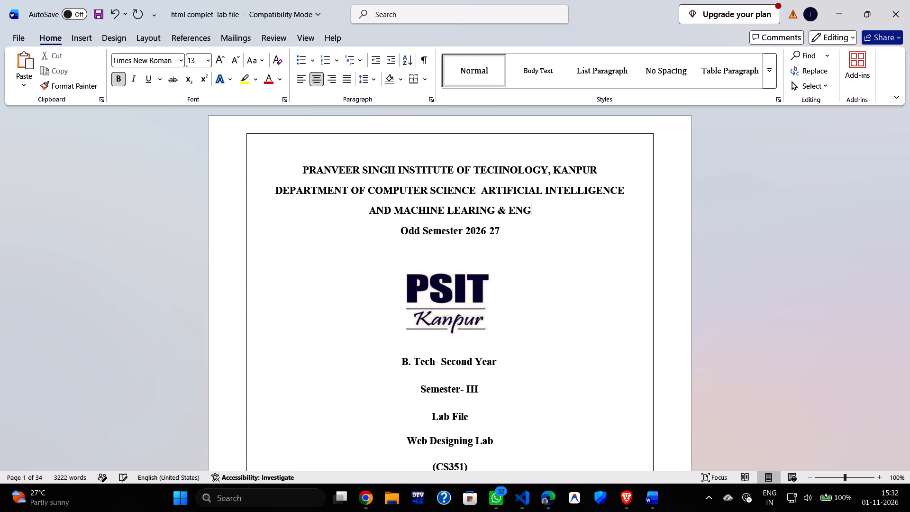
key(BackSpace)
key(BackSpace)
key(BackSpace)
key(BackSpace)
key(BackSpace)
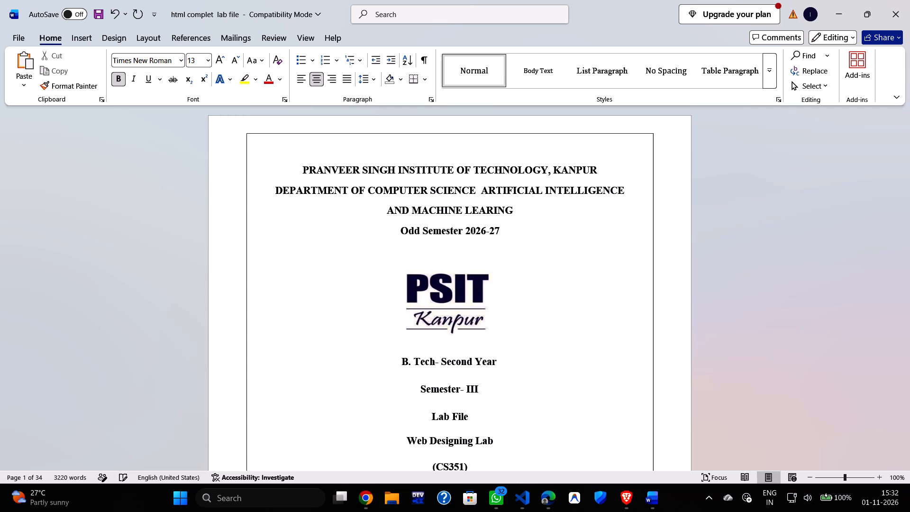
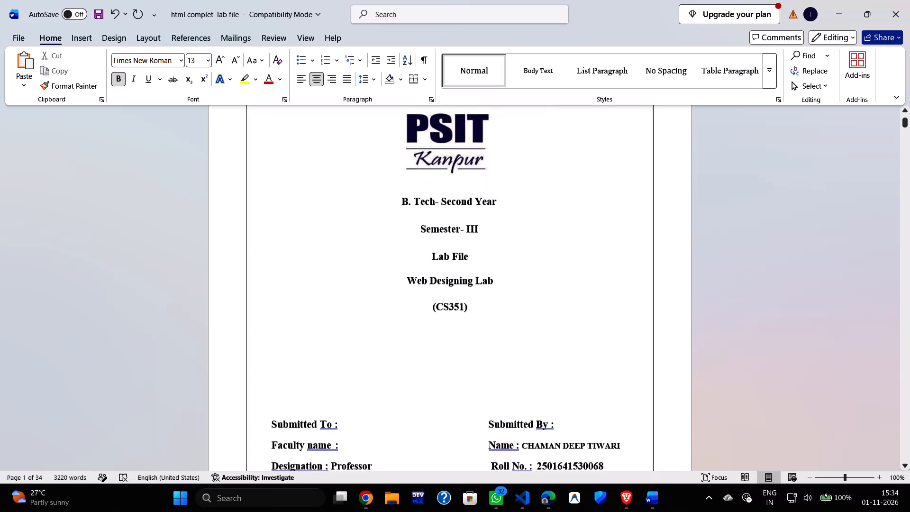
Review the lab file from the cover page through the course outcomes and experiment tables to the Experiment 1 page.
scroll(513, 203, down, 1)
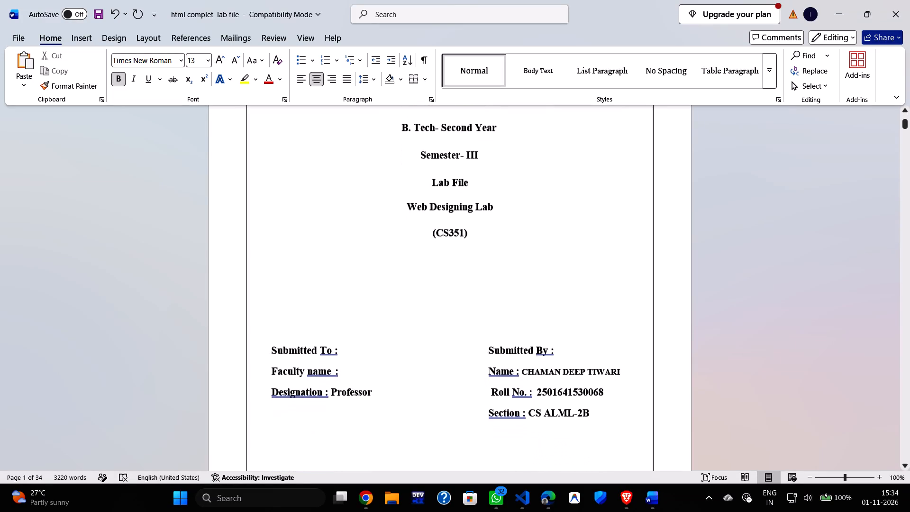
scroll(513, 203, down, 2)
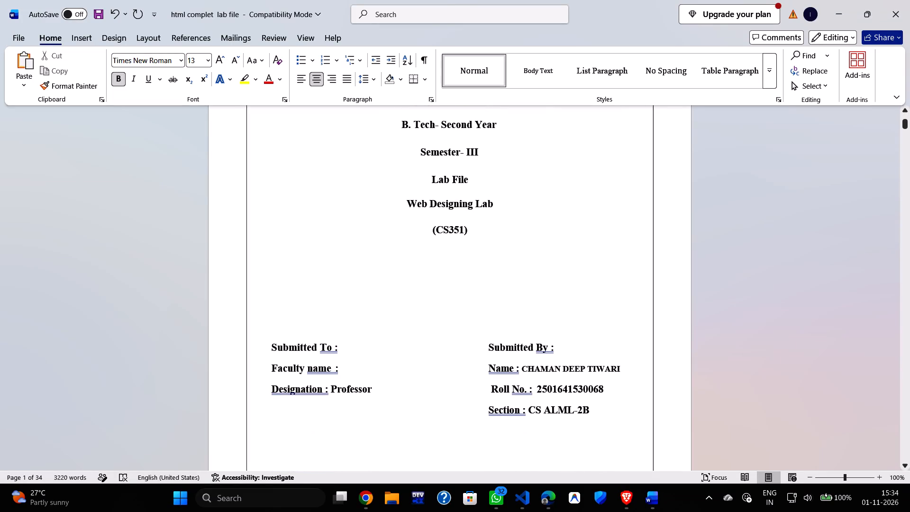
scroll(513, 203, down, 4)
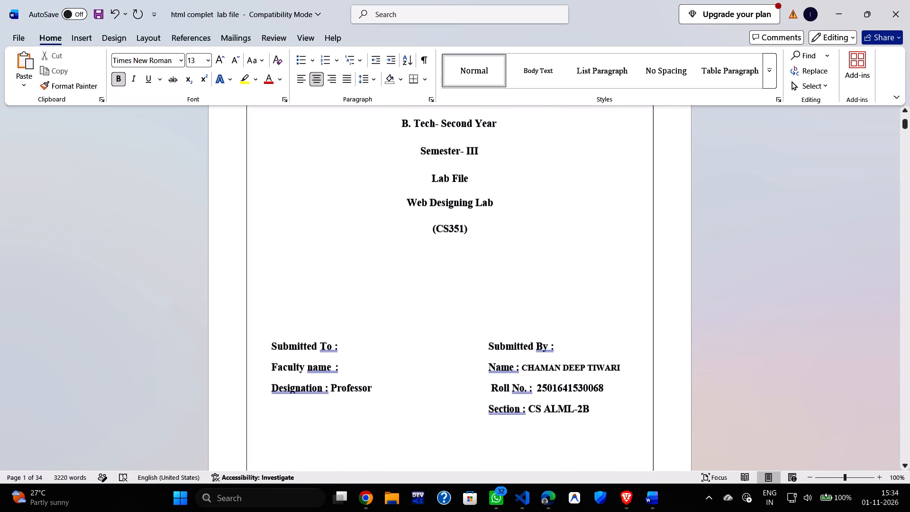
scroll(513, 203, down, 3)
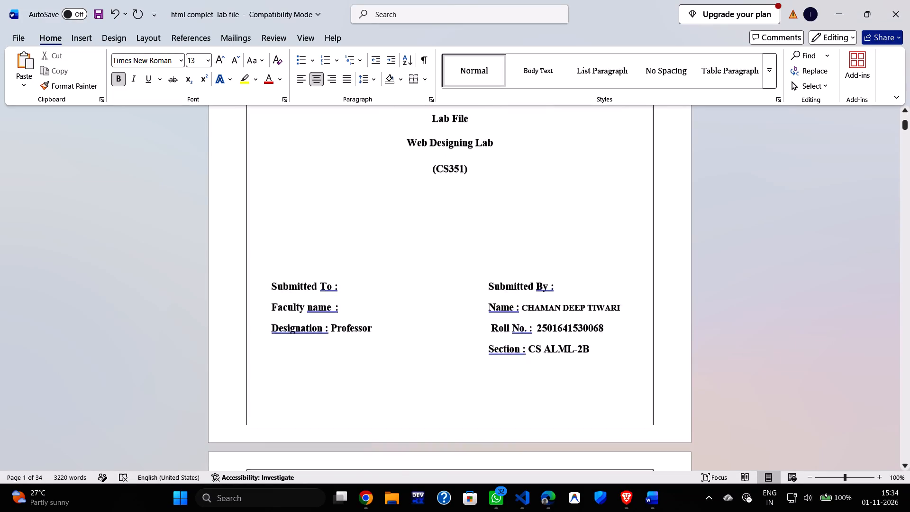
scroll(513, 203, down, 4)
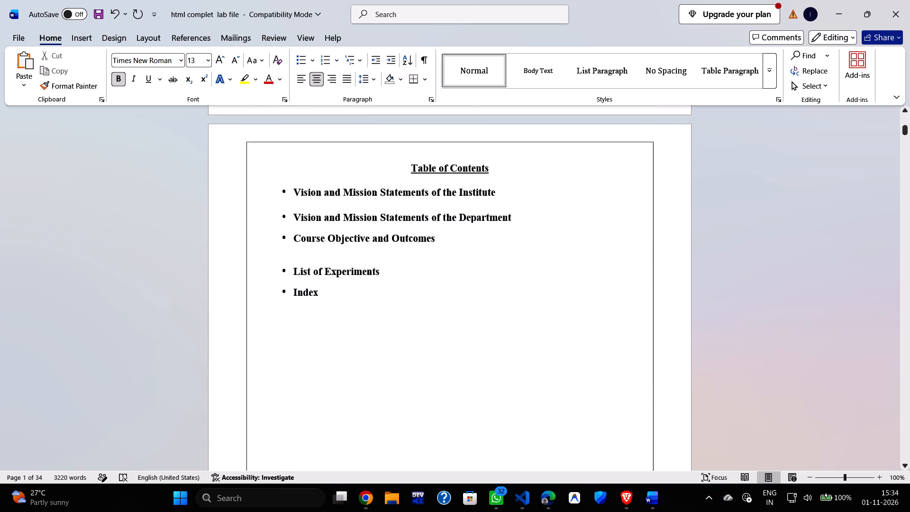
scroll(513, 203, down, 7)
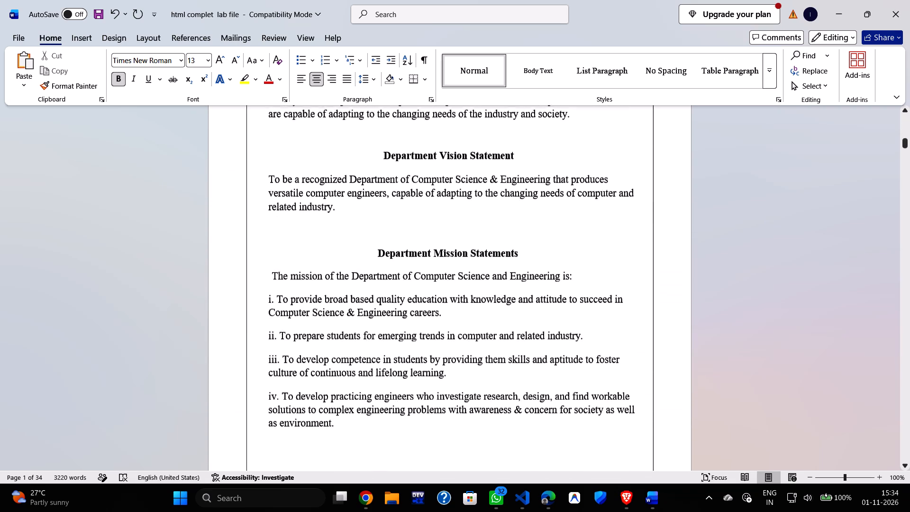
scroll(513, 203, down, 5)
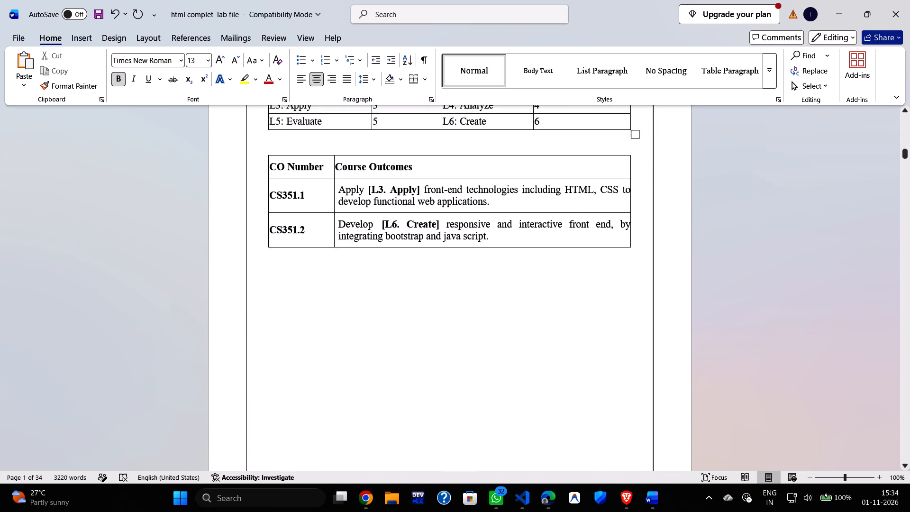
scroll(513, 203, down, 5)
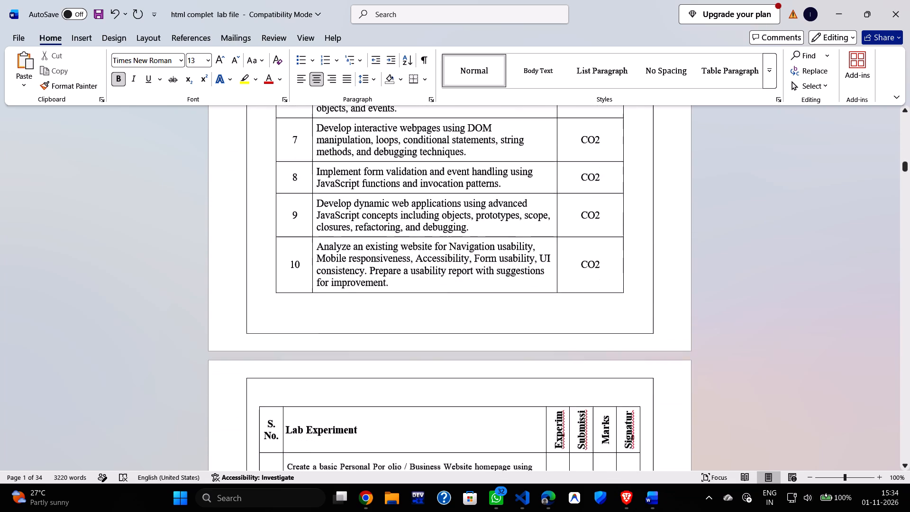
scroll(513, 203, down, 2)
scroll(513, 203, up, 1)
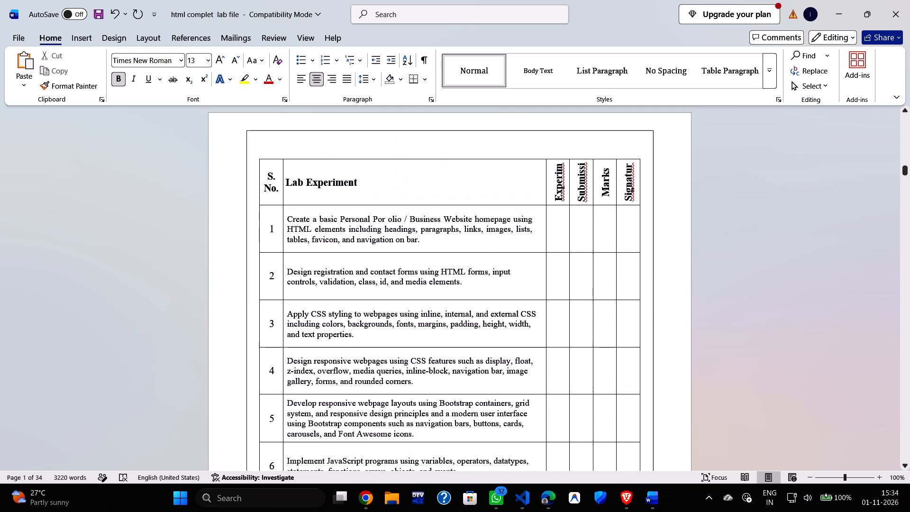
scroll(513, 203, down, 1)
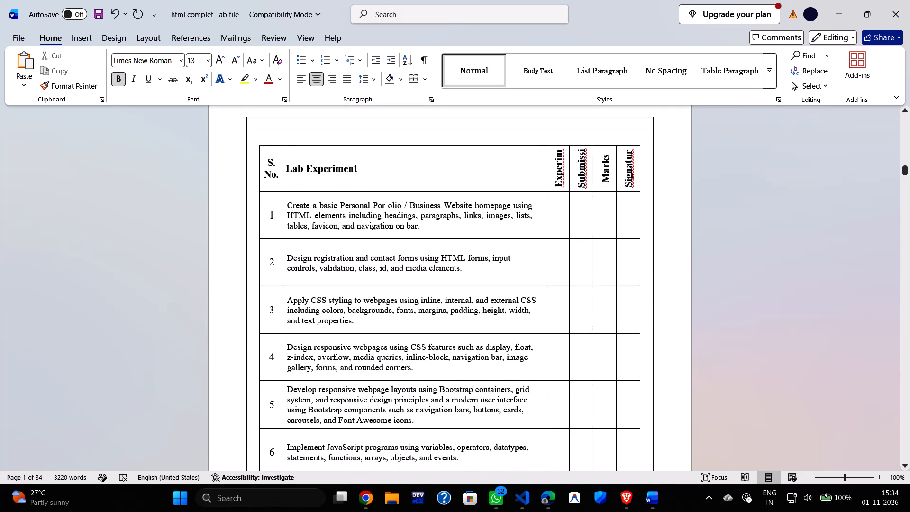
scroll(513, 203, down, 6)
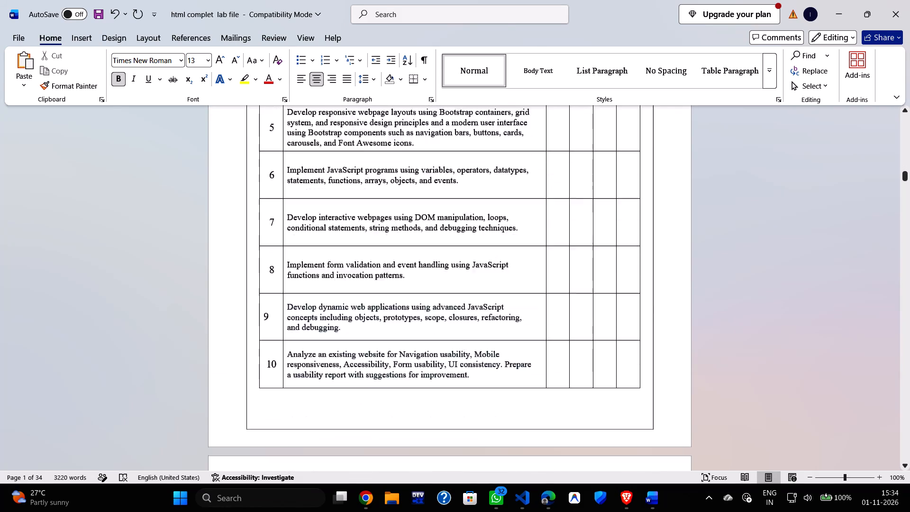
scroll(513, 203, down, 3)
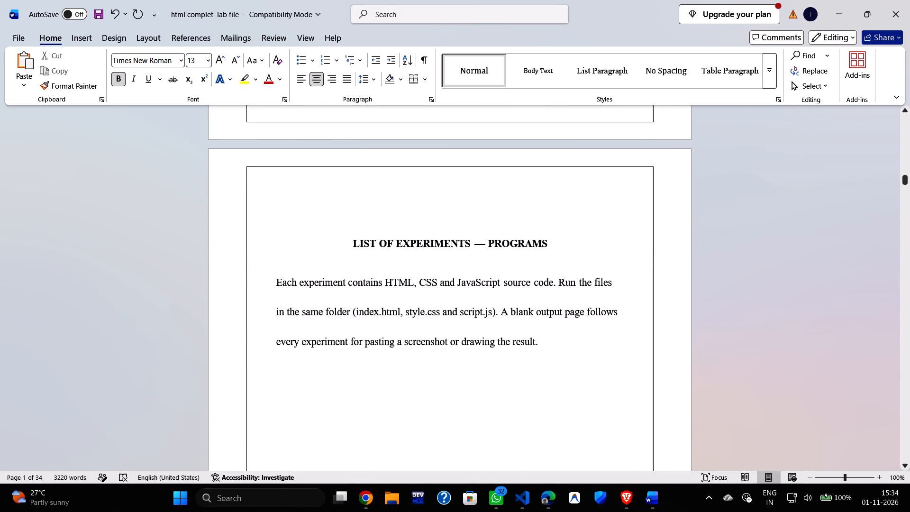
scroll(513, 203, down, 1)
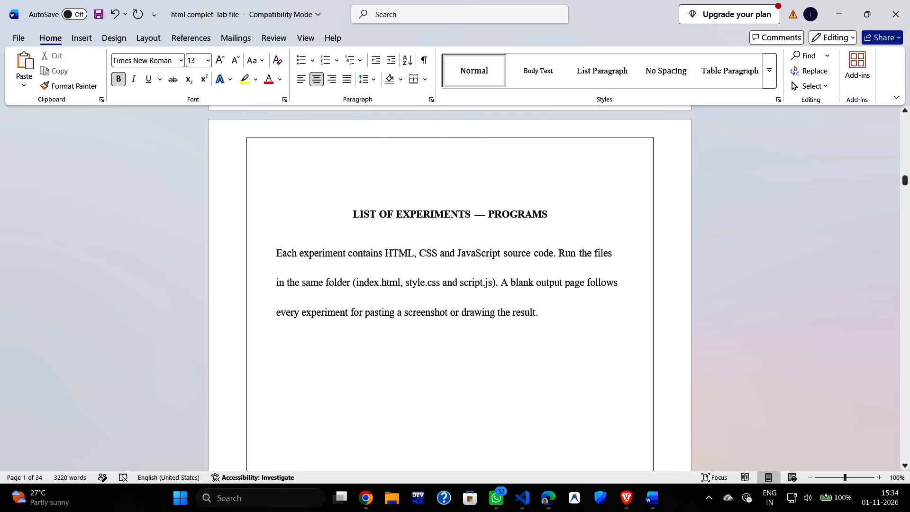
scroll(513, 203, down, 4)
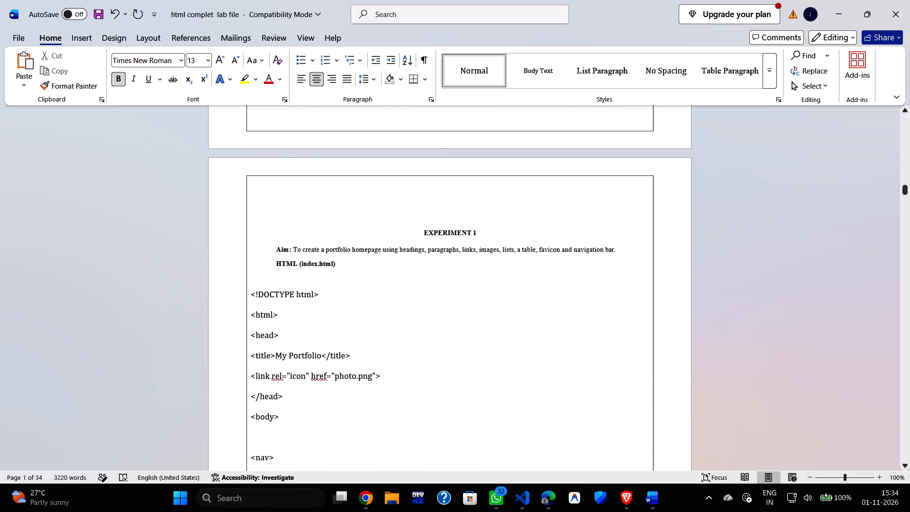
scroll(513, 203, down, 2)
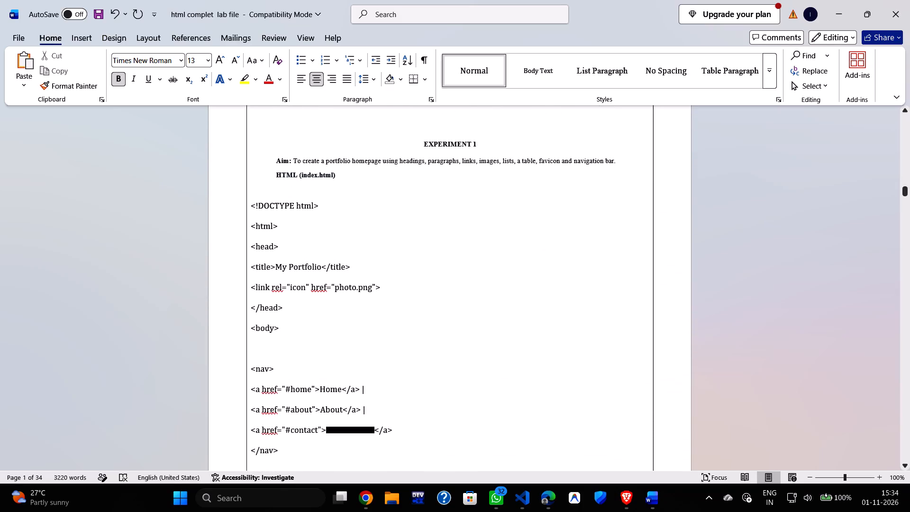
Set the font size of the whole Aim paragraph under Experiment 1 to 12.
drag(272, 158, 500, 161)
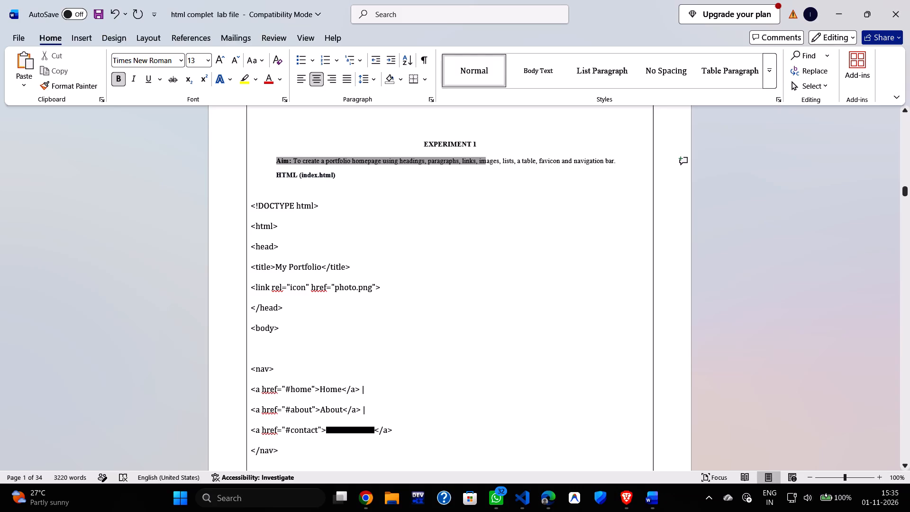
drag(500, 161, 622, 163)
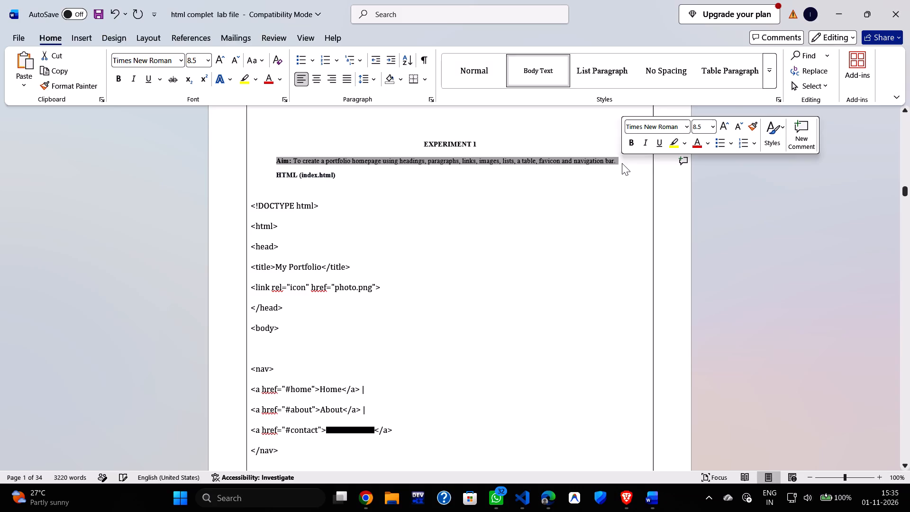
click(713, 127)
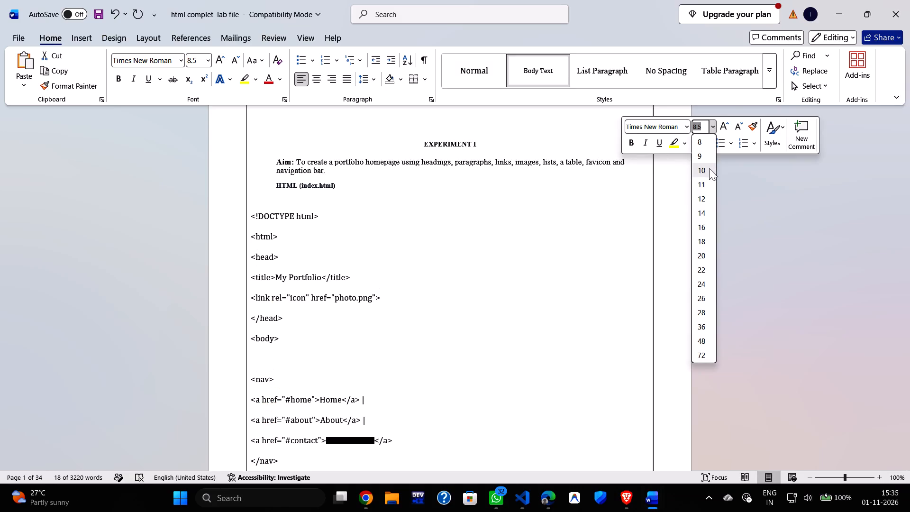
click(707, 193)
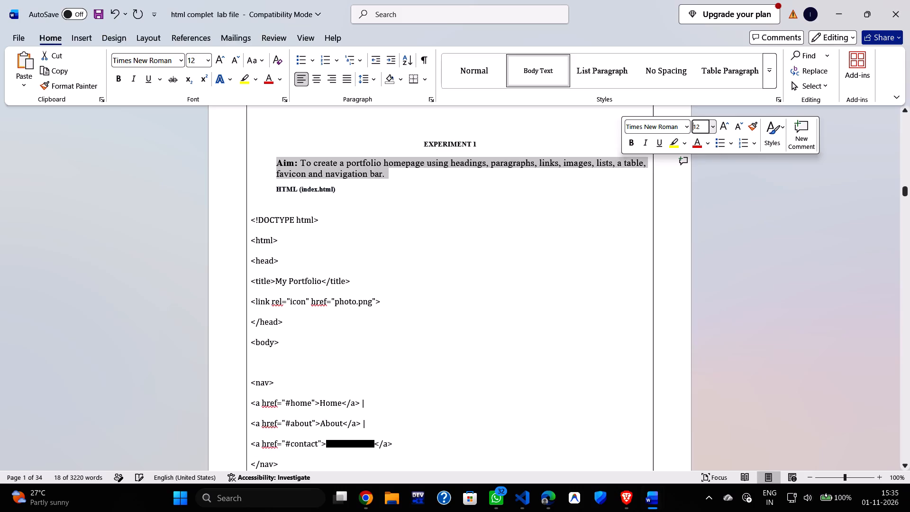
drag(409, 230, 394, 287)
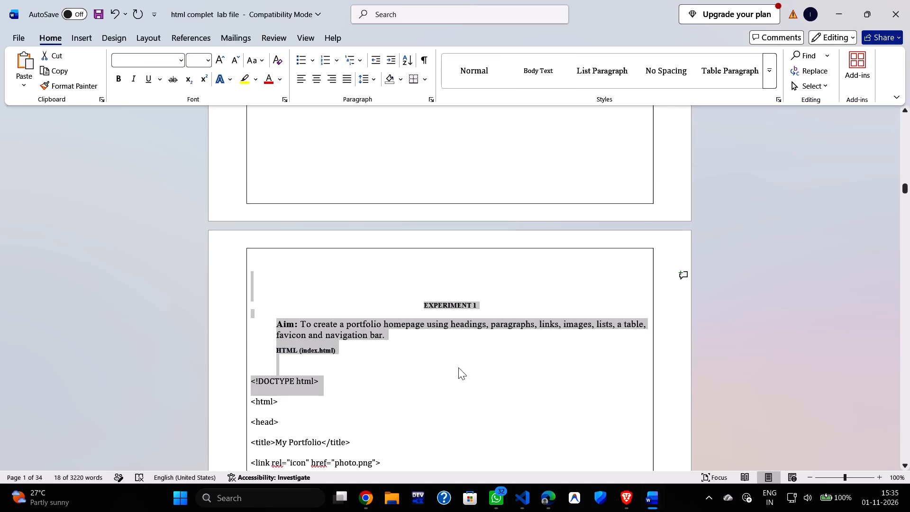
click(477, 373)
Remove the left indent of Experiment 1's Aim paragraph and the empty line between it and the heading.
click(274, 324)
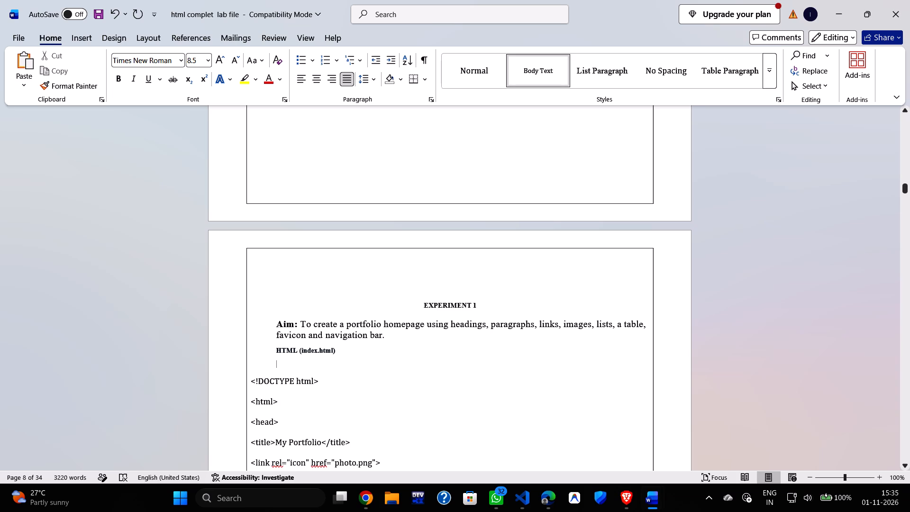
key(BackSpace)
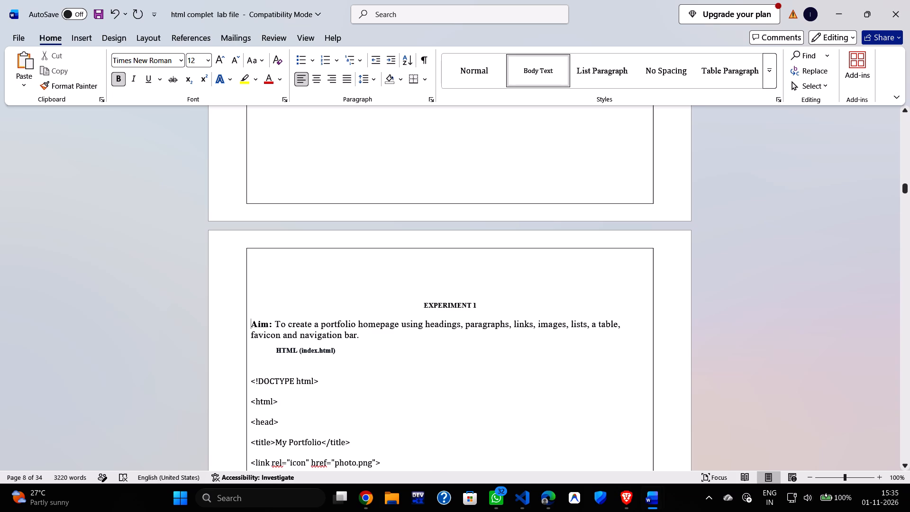
key(Left)
key(BackSpace)
Delete the extra empty lines at the top of the Experiment 1 page, above the heading.
key(Left)
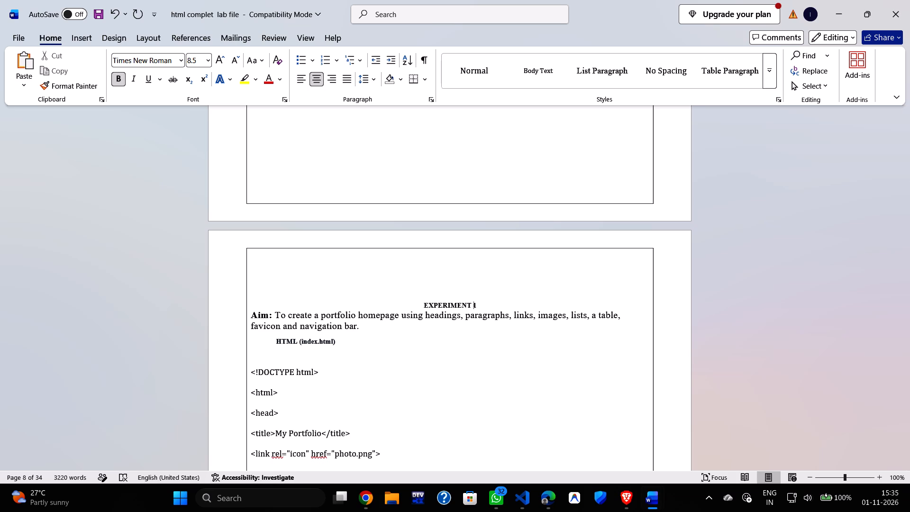
key(Left)
key(Left)
key(Left)
key(Left)
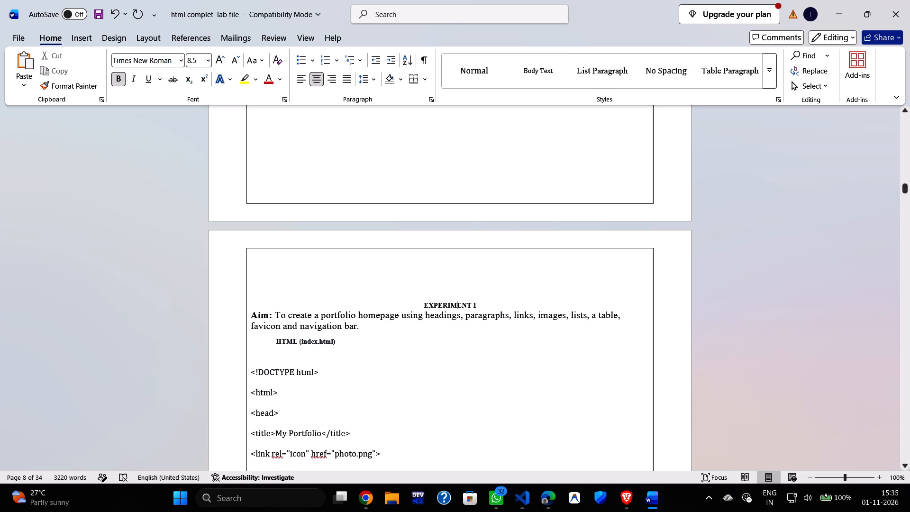
click(262, 272)
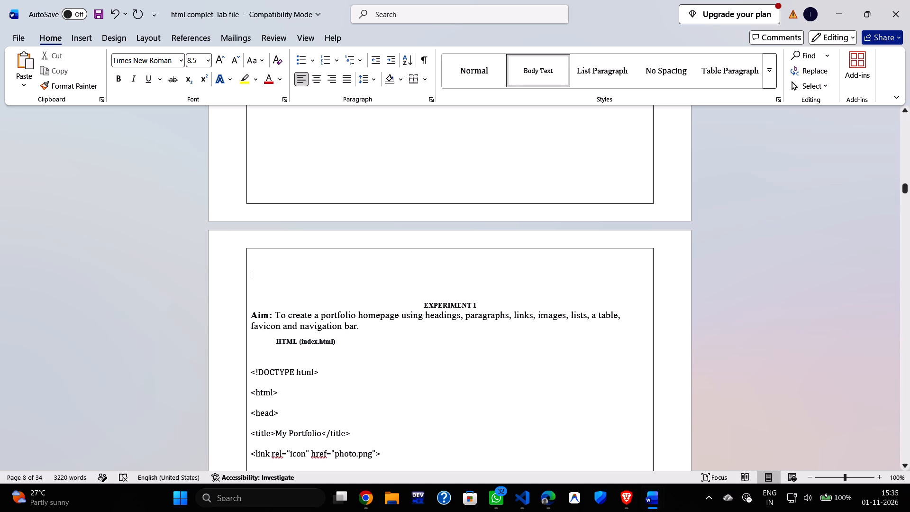
key(BackSpace)
key(BackSpace)
key(BackSpace)
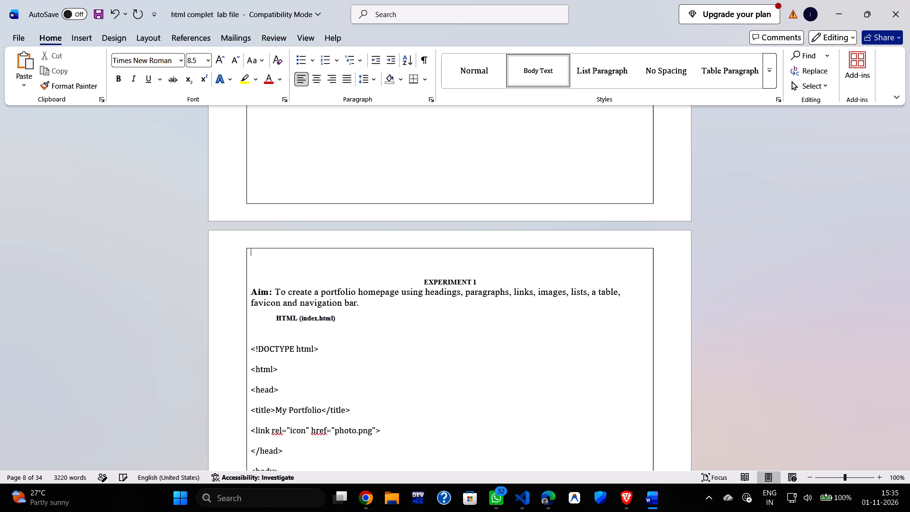
key(BackSpace)
Set the font size of the "EXPERIMENT 1" heading to 14.
scroll(379, 305, down, 2)
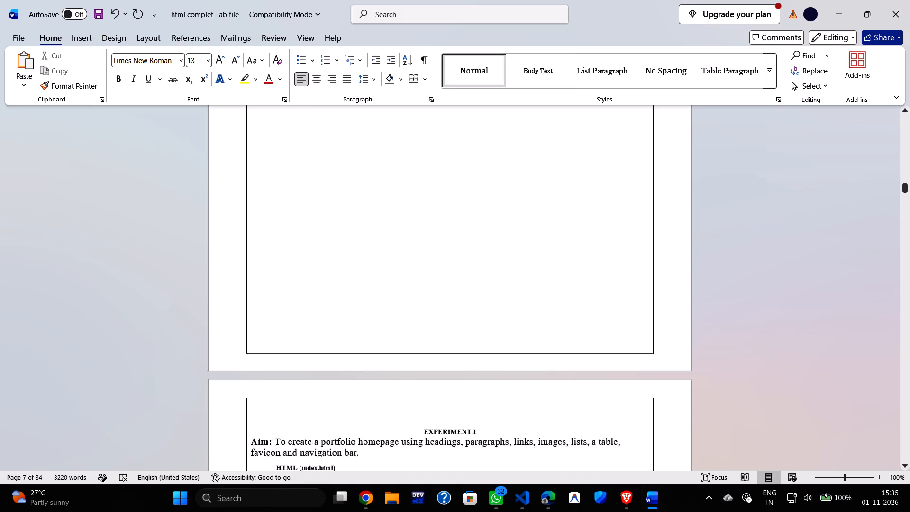
scroll(379, 305, down, 2)
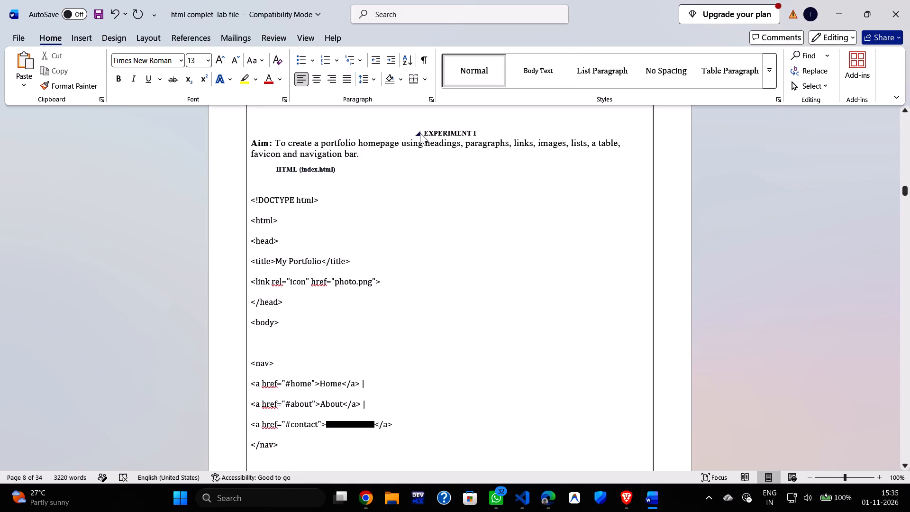
drag(476, 130, 426, 130)
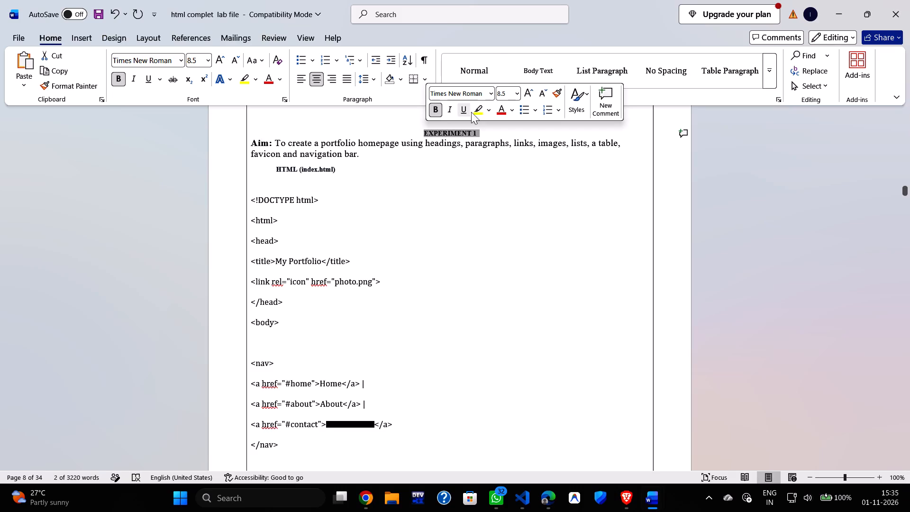
click(506, 94)
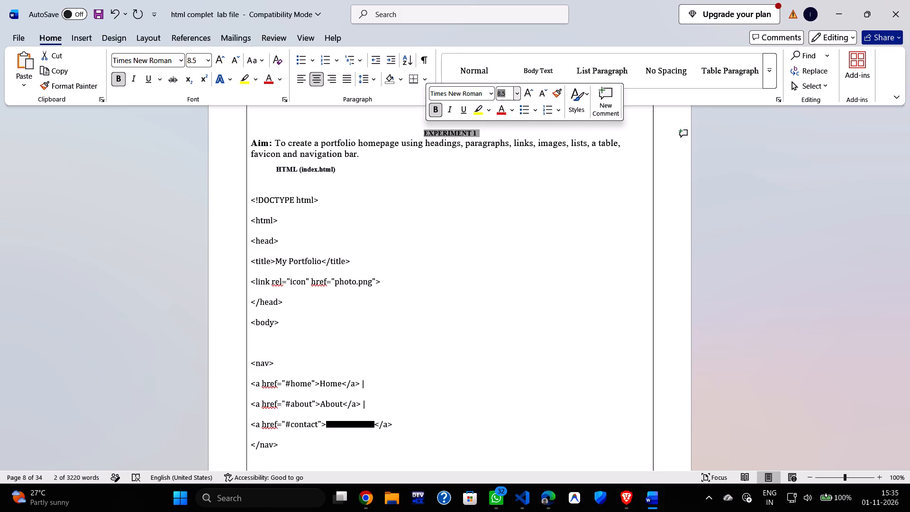
click(514, 94)
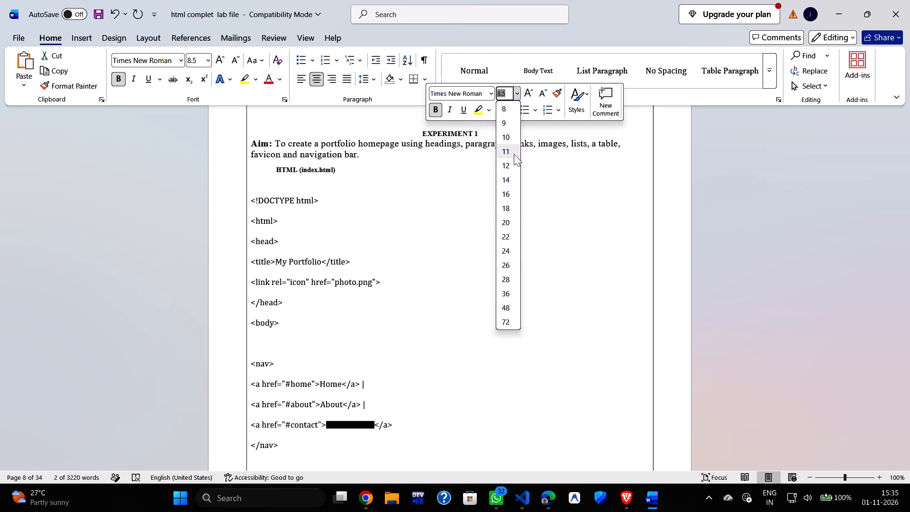
click(509, 182)
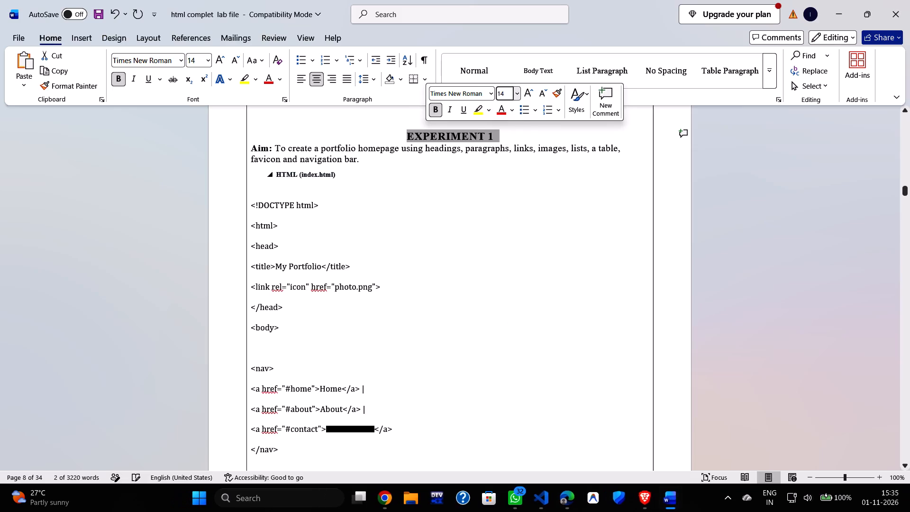
click(504, 188)
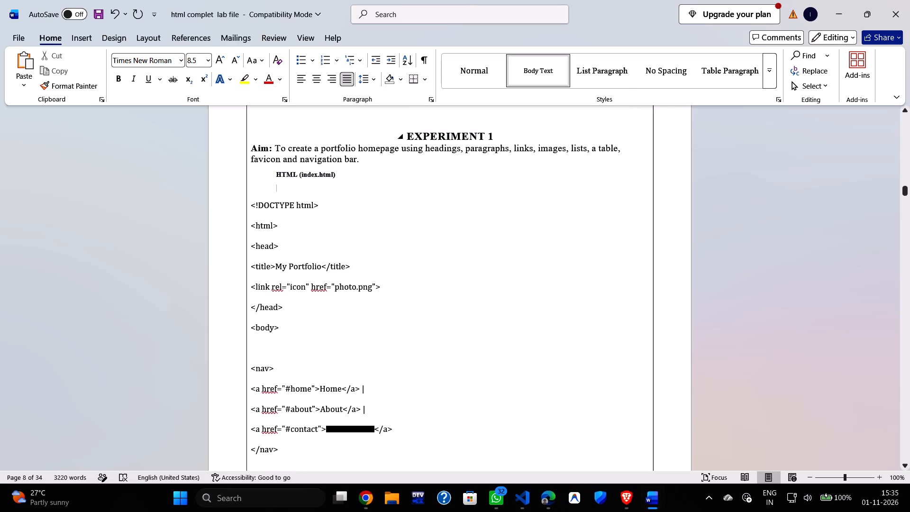
Insert an empty line between the "EXPERIMENT 1" heading and the Aim paragraph.
click(496, 138)
key(Return)
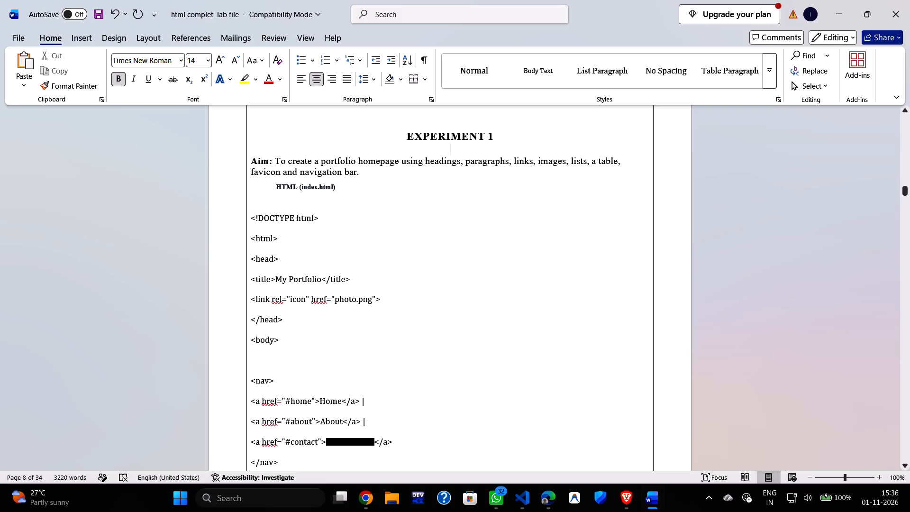
Add a hyphen after the word EXPERIMENT in the "EXPERIMENT 1" heading.
click(483, 137)
key(minus)
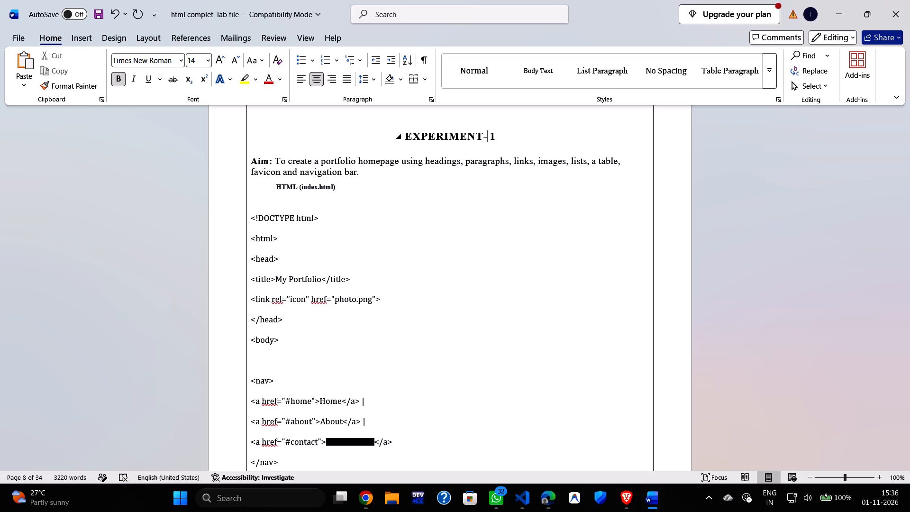
Review the rest of Experiment 1, from its HTML code through the portfolio output page and the Result line.
scroll(518, 261, down, 5)
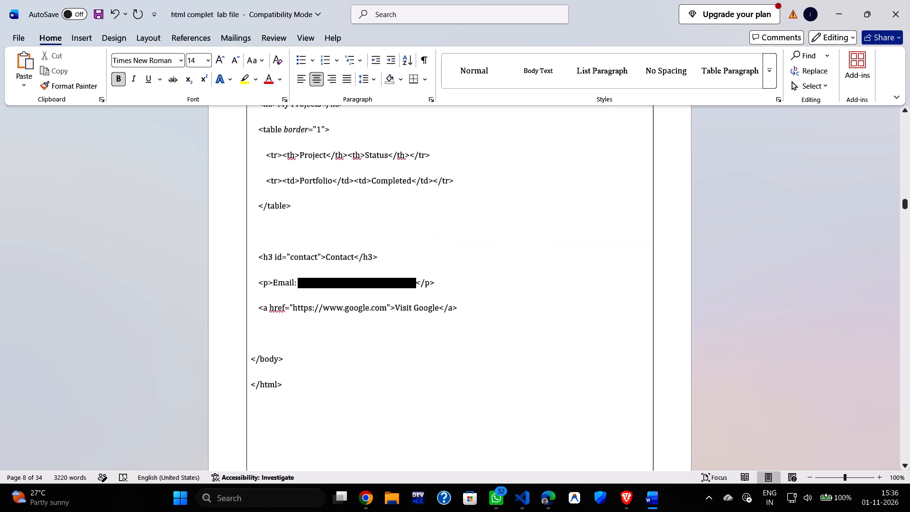
scroll(518, 261, down, 2)
scroll(518, 261, up, 1)
scroll(518, 261, down, 1)
scroll(518, 261, up, 2)
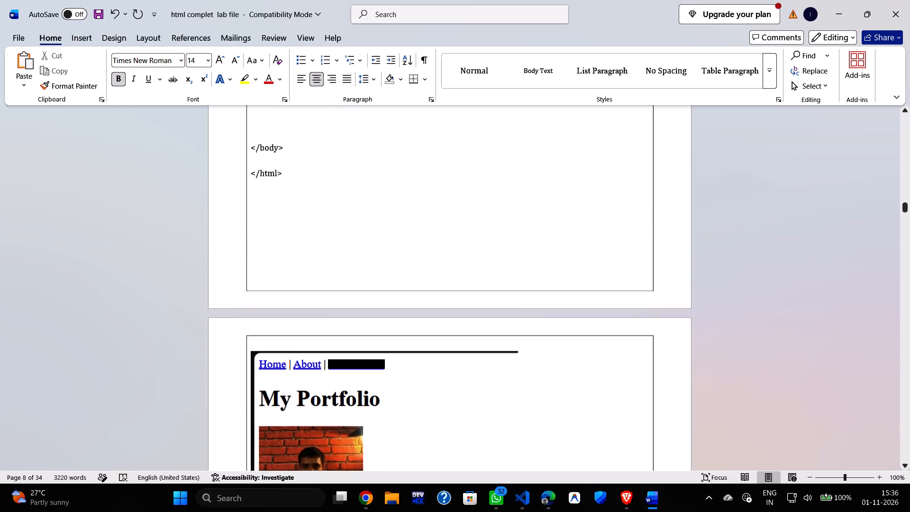
scroll(518, 261, up, 1)
scroll(518, 261, down, 3)
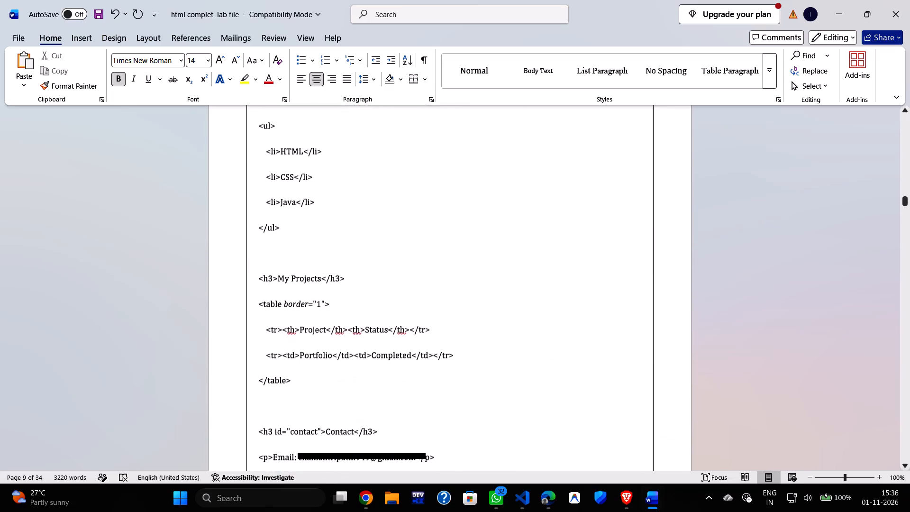
scroll(518, 261, down, 4)
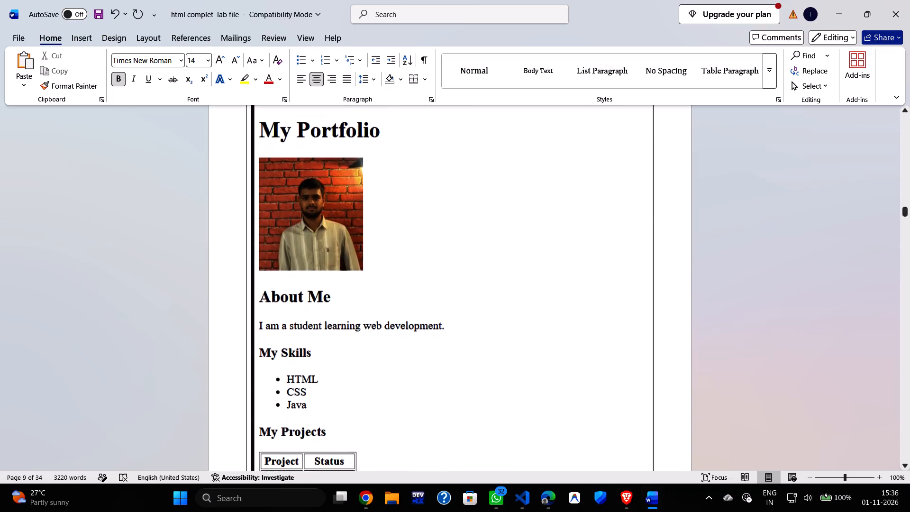
scroll(518, 261, down, 6)
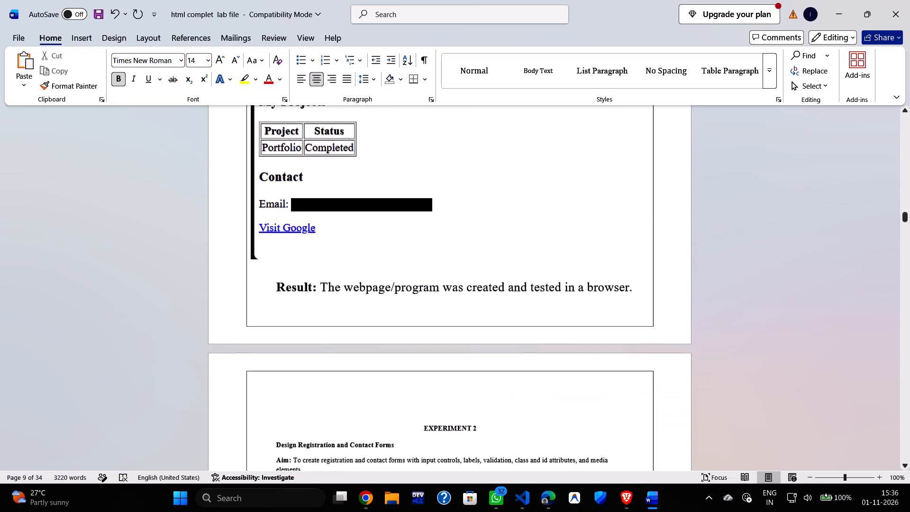
Set the font size of the "EXPERIMENT 2" heading to 14.
scroll(518, 261, down, 2)
scroll(518, 261, up, 1)
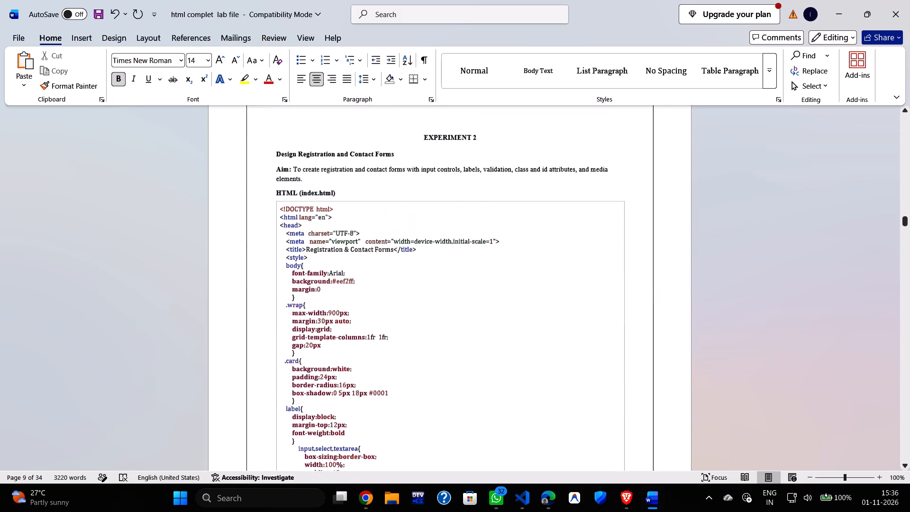
scroll(518, 261, up, 1)
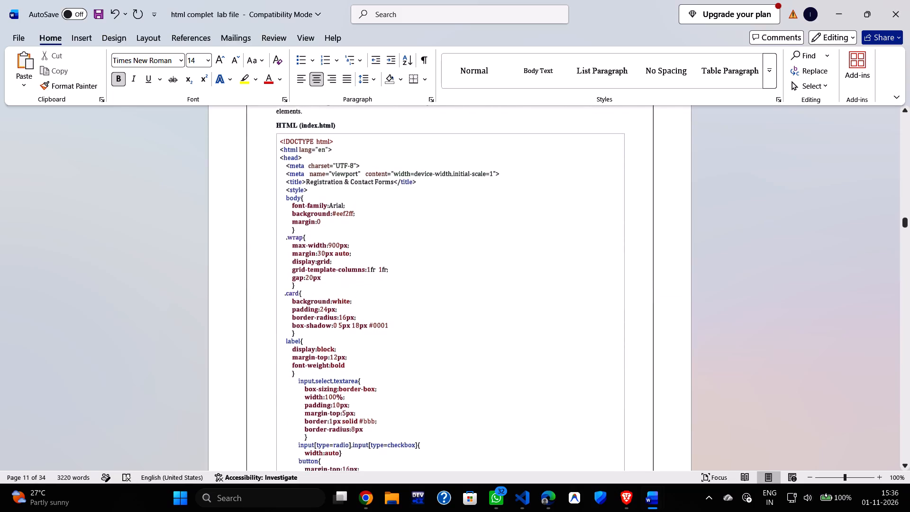
scroll(518, 261, up, 1)
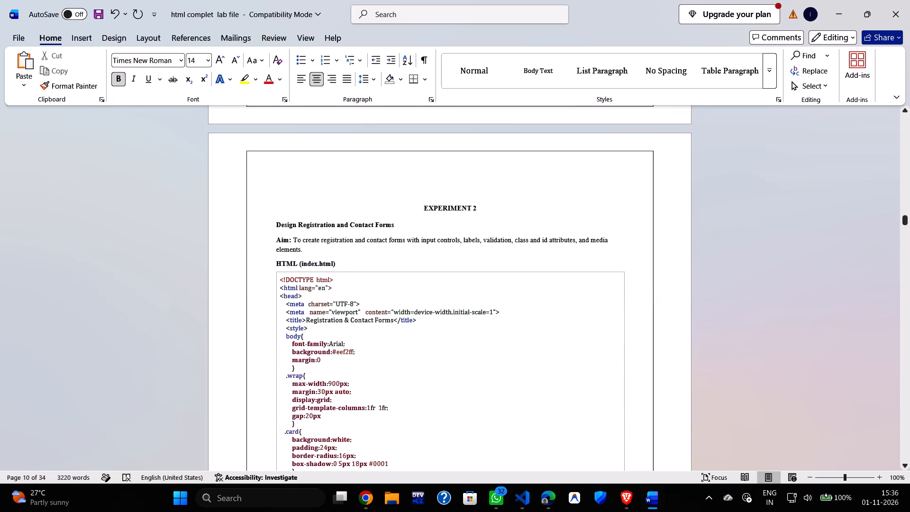
drag(419, 204, 482, 204)
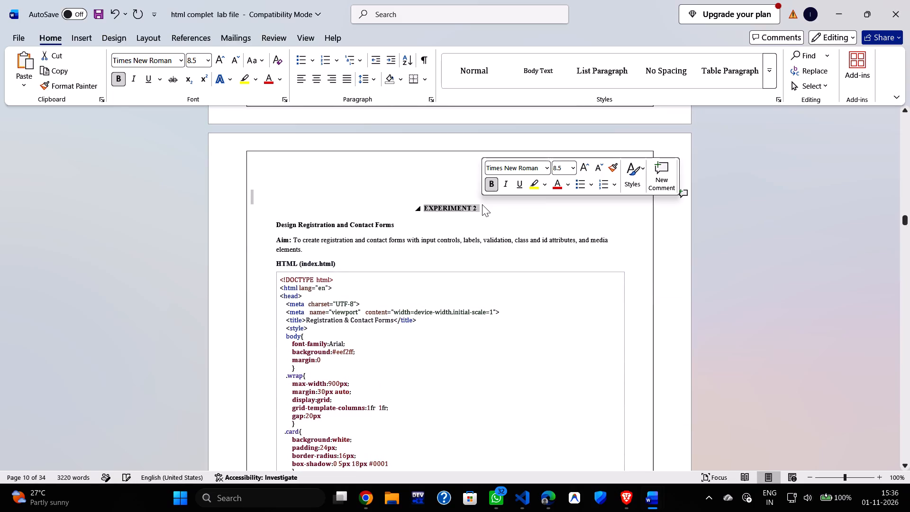
click(565, 170)
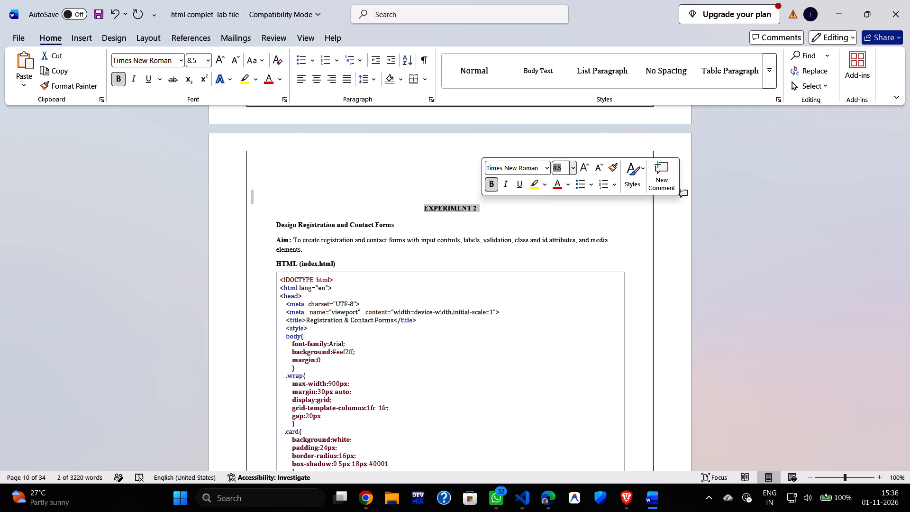
click(573, 169)
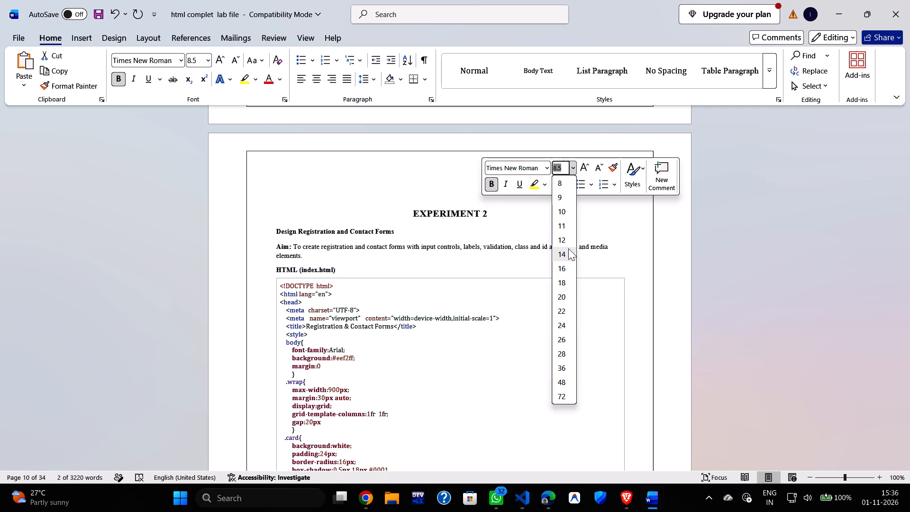
click(568, 249)
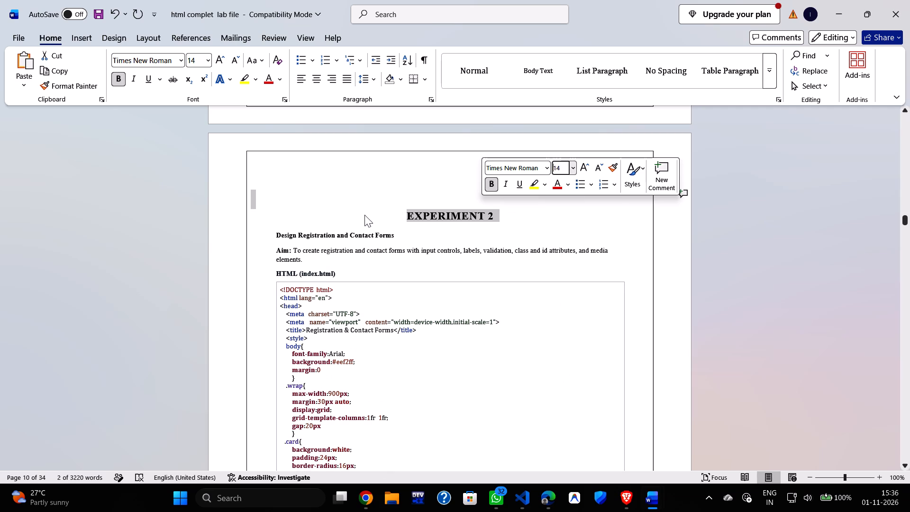
click(539, 215)
Delete the extra empty lines at the top of the Experiment 2 page, above the heading.
click(406, 217)
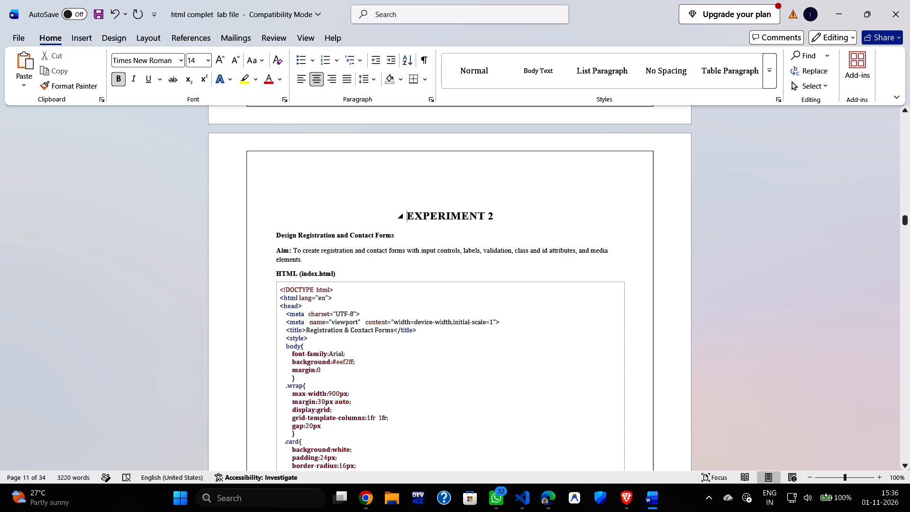
key(Up)
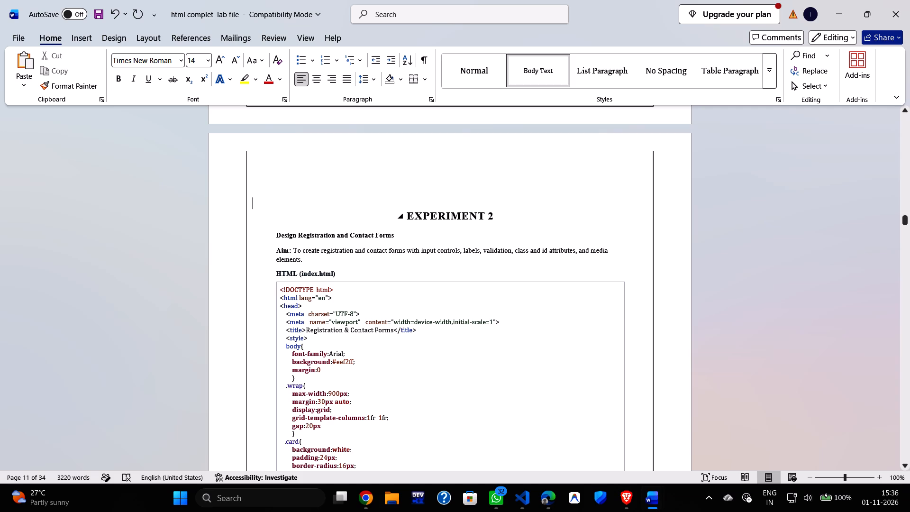
key(BackSpace)
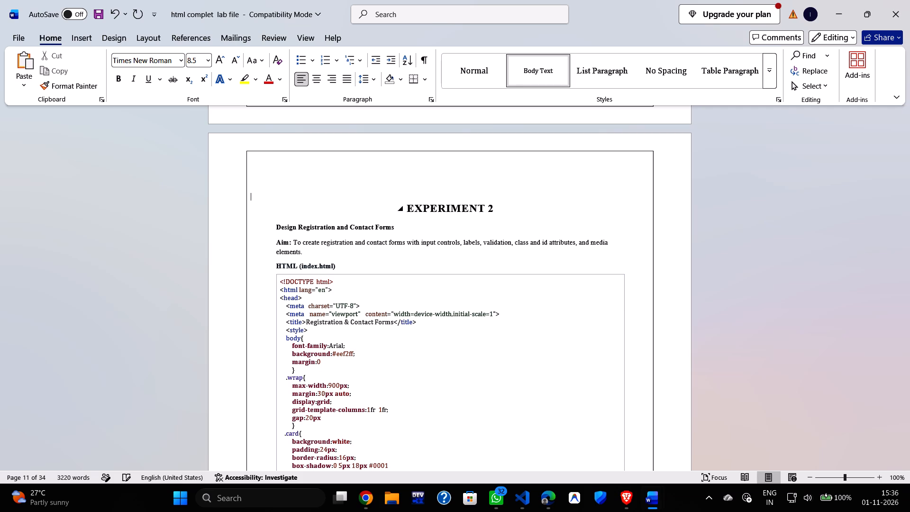
key(BackSpace)
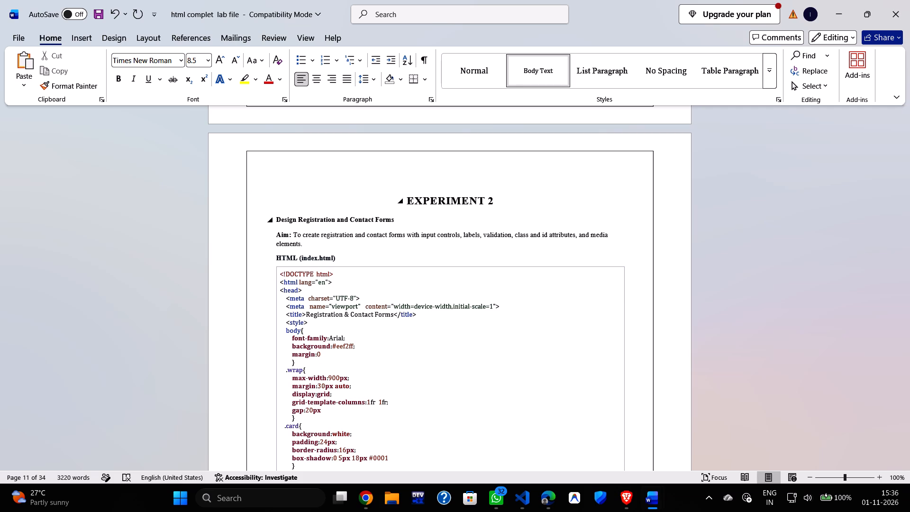
key(BackSpace)
key(BackSpace)
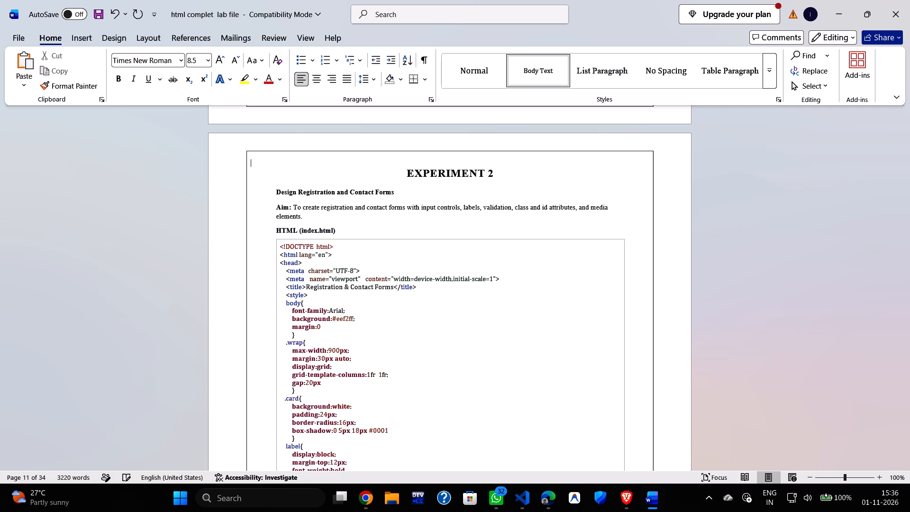
Right-align the "EXPERIMENT 3" heading above "Apply Inline, Internal and External CSS".
scroll(496, 268, down, 4)
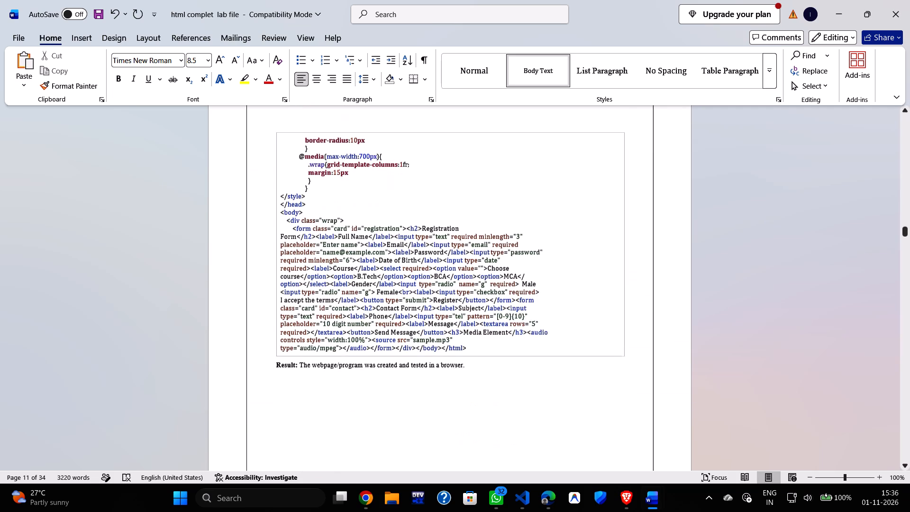
scroll(496, 268, down, 2)
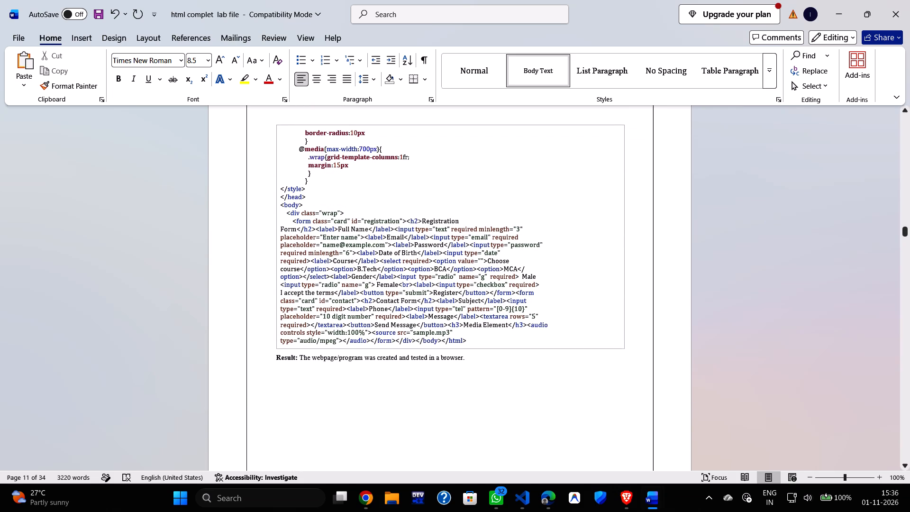
scroll(496, 268, down, 2)
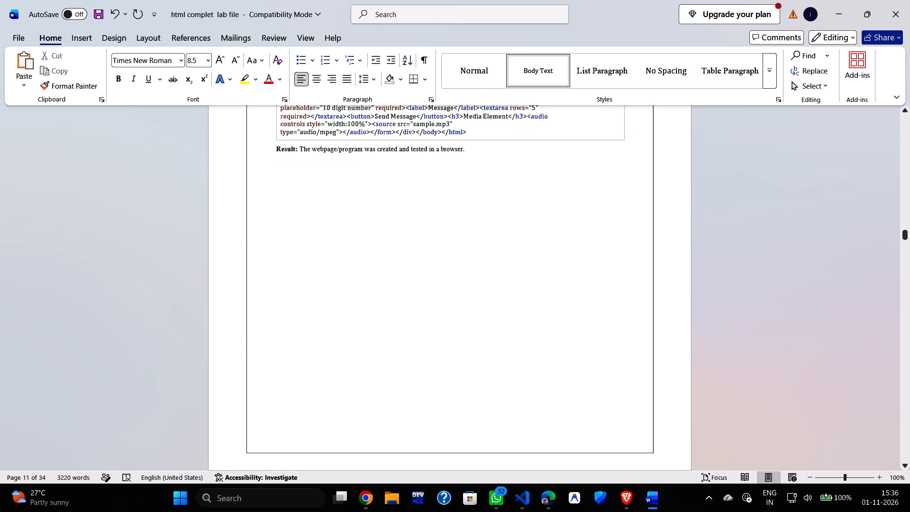
scroll(496, 268, down, 3)
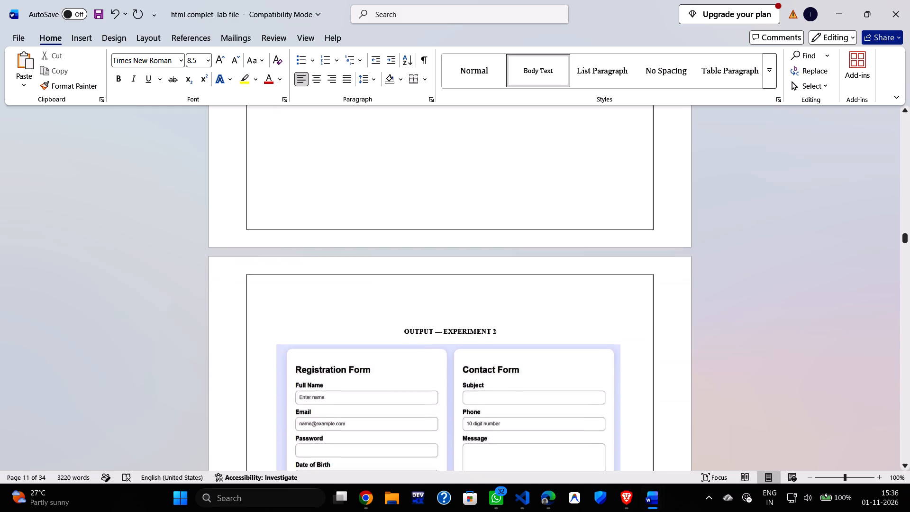
scroll(496, 268, down, 3)
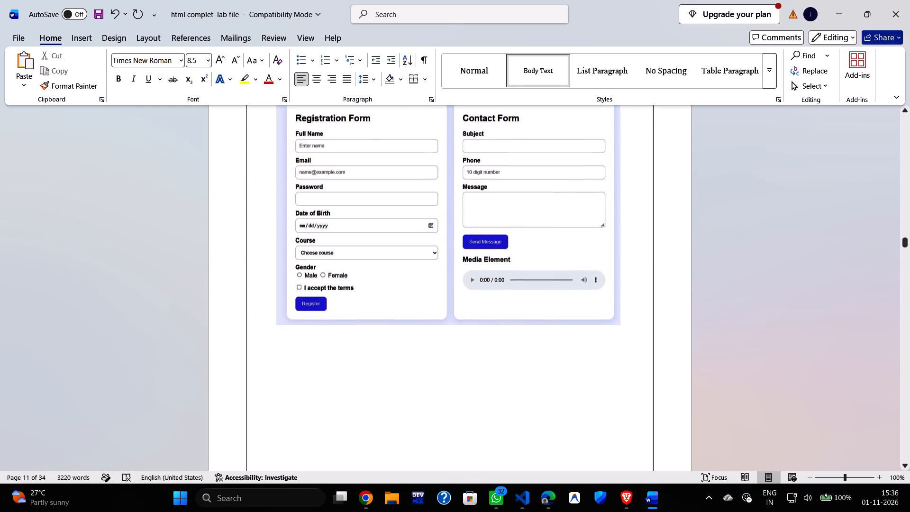
scroll(453, 324, down, 2)
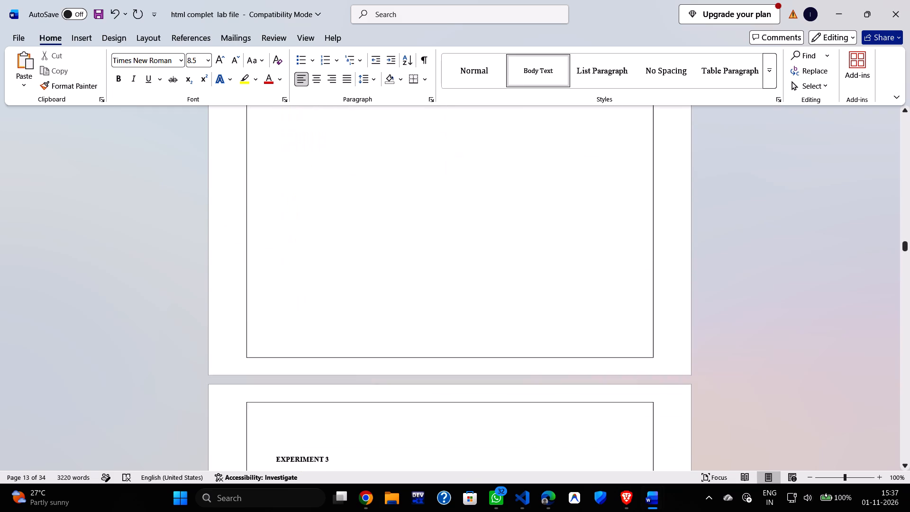
scroll(453, 324, down, 2)
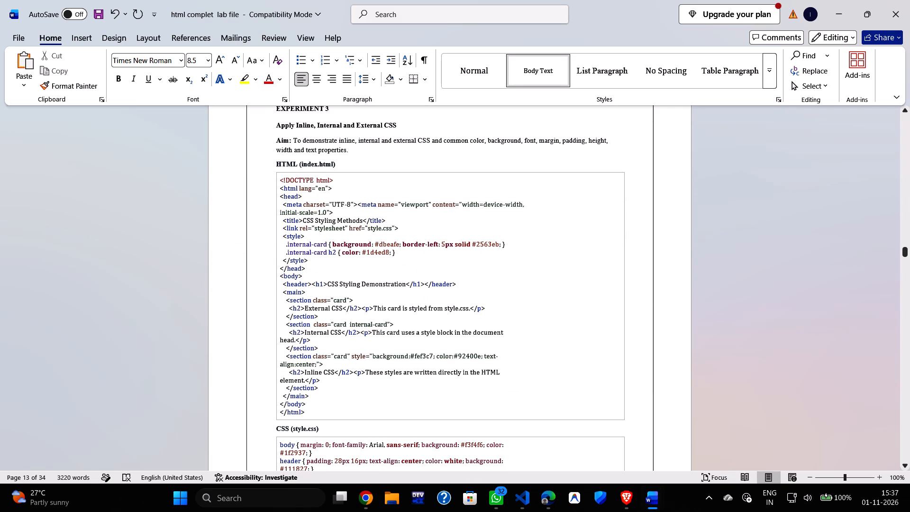
scroll(382, 143, up, 1)
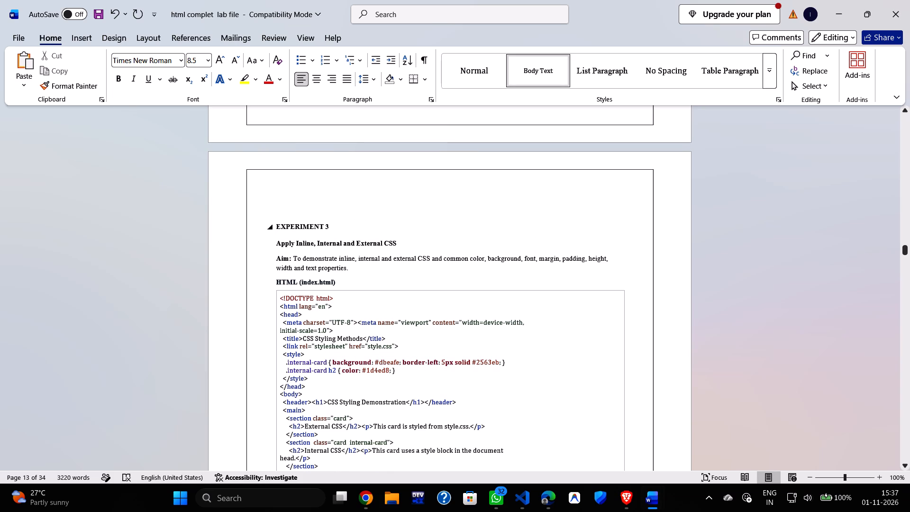
drag(275, 224, 333, 223)
drag(333, 223, 334, 223)
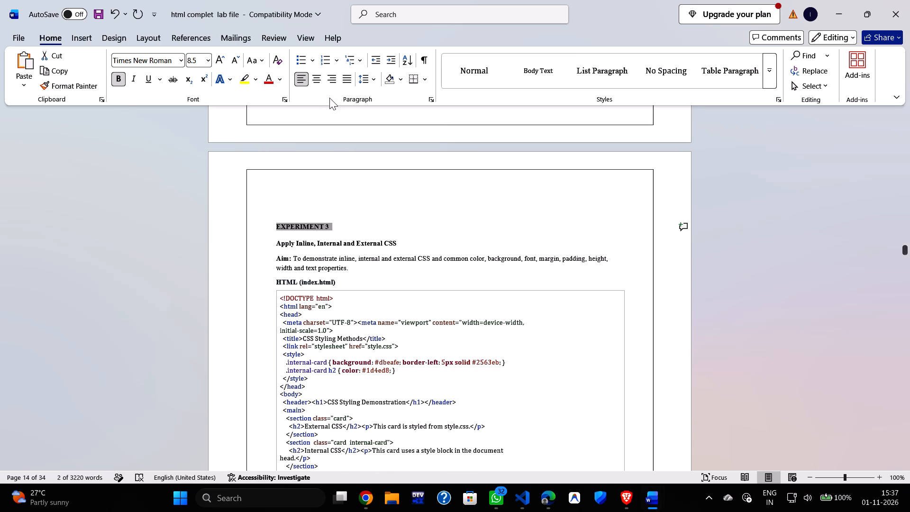
click(331, 85)
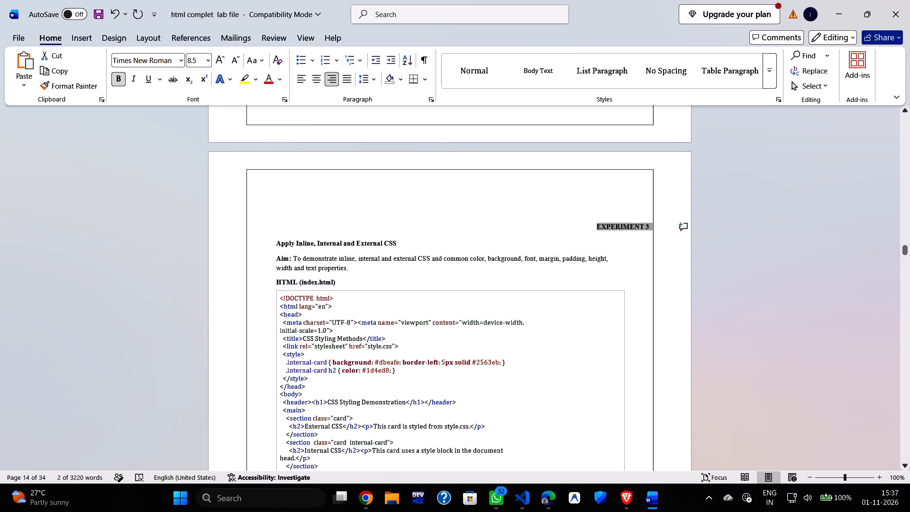
Set the word "EXPERIMENT" in the Experiment 3 heading to font size 14.
click(599, 226)
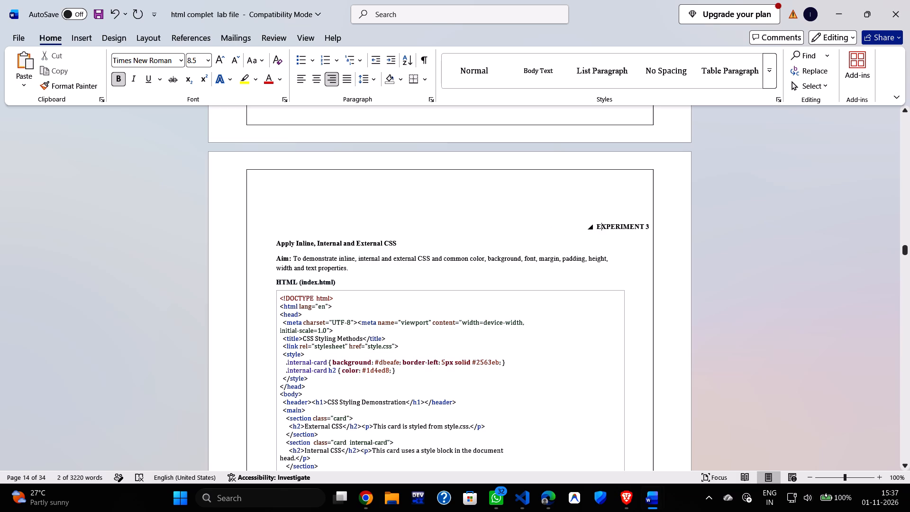
right_click(599, 226)
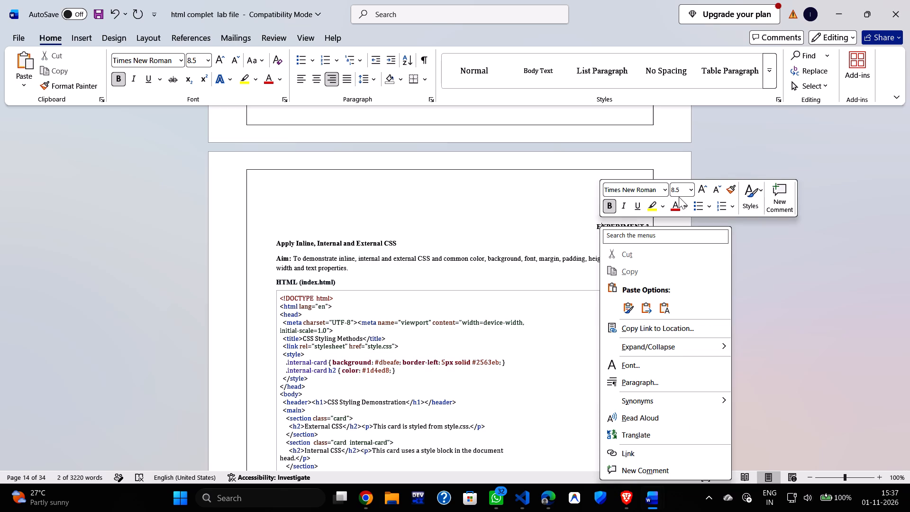
click(689, 193)
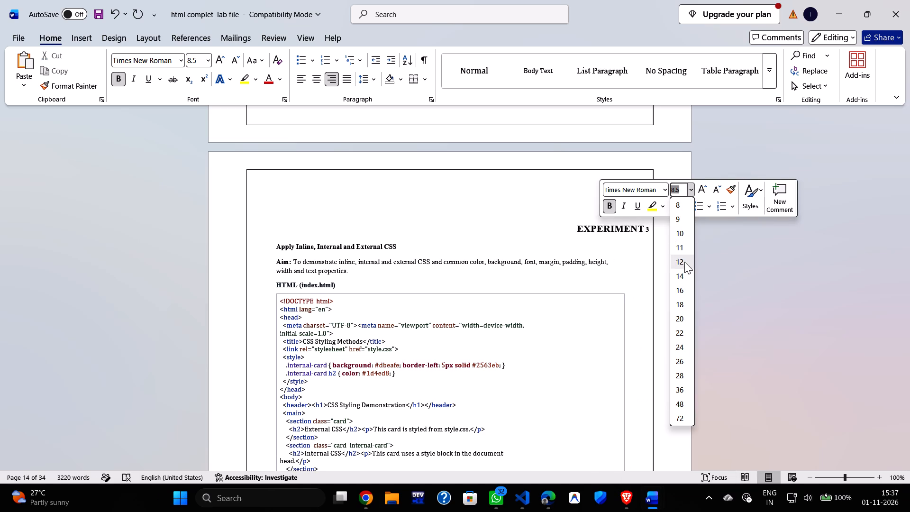
click(686, 274)
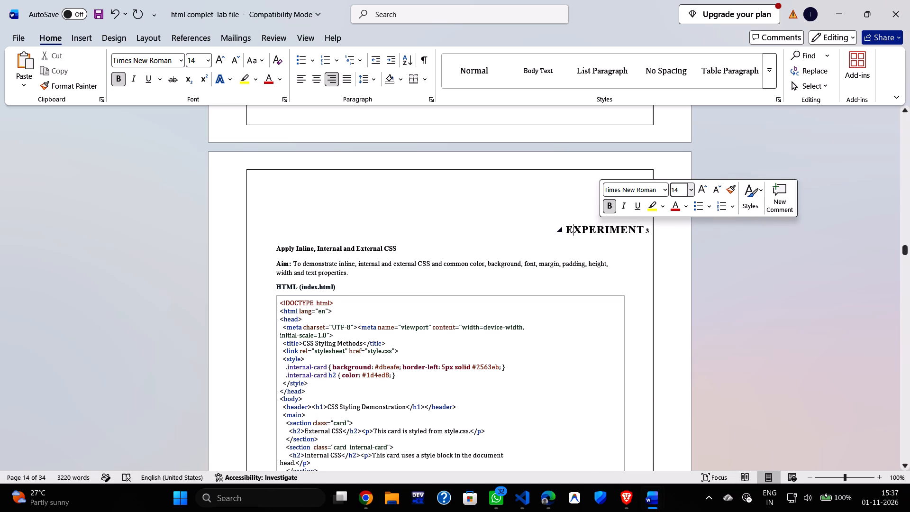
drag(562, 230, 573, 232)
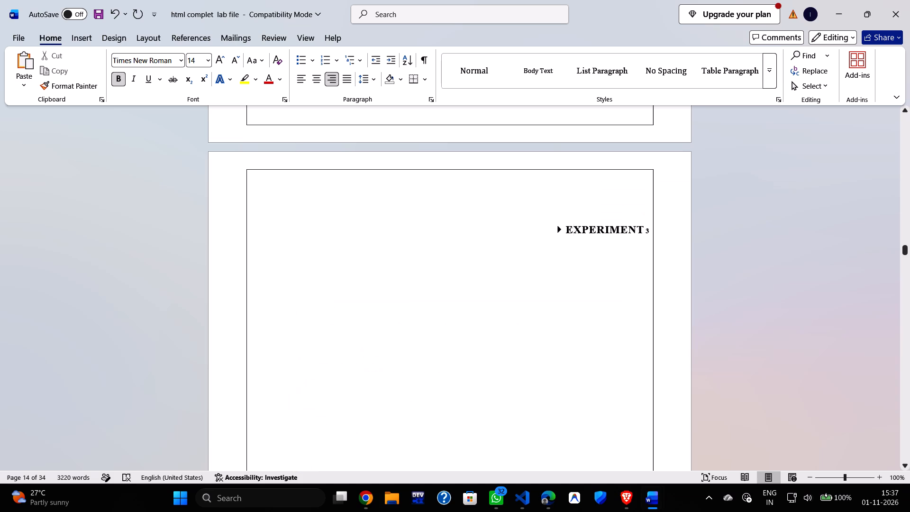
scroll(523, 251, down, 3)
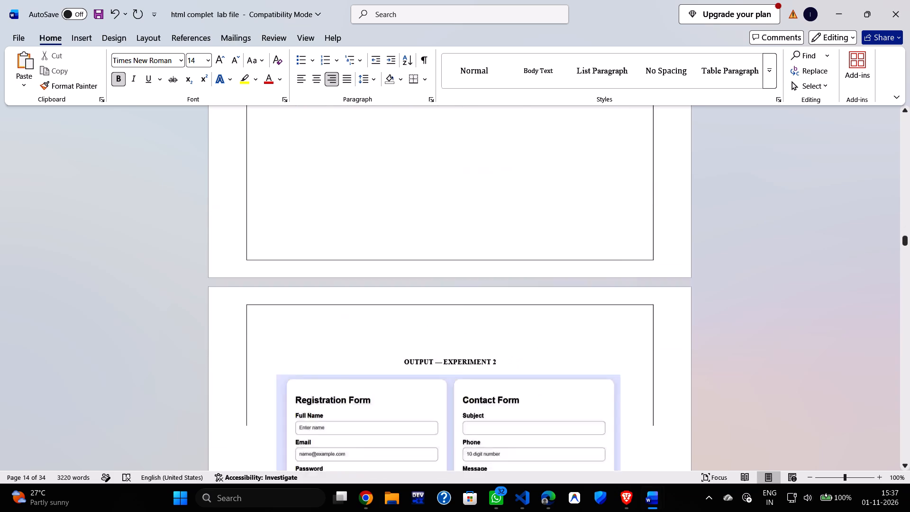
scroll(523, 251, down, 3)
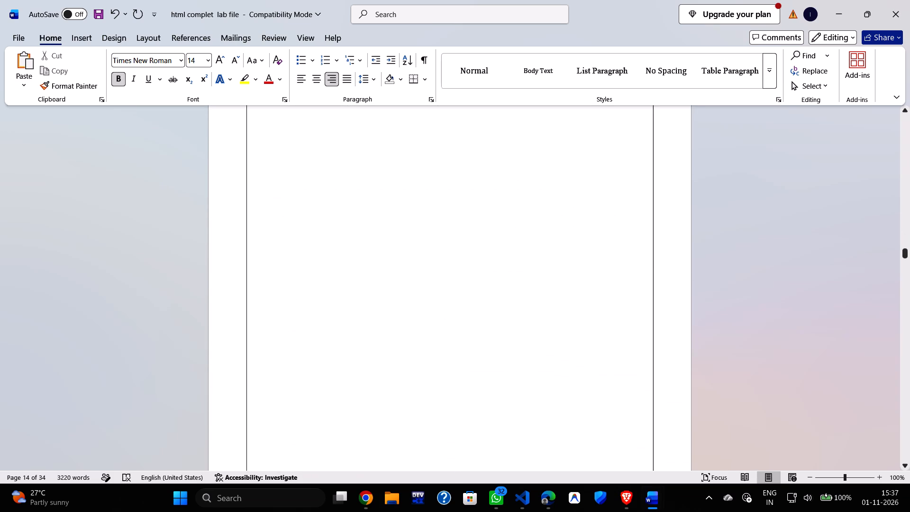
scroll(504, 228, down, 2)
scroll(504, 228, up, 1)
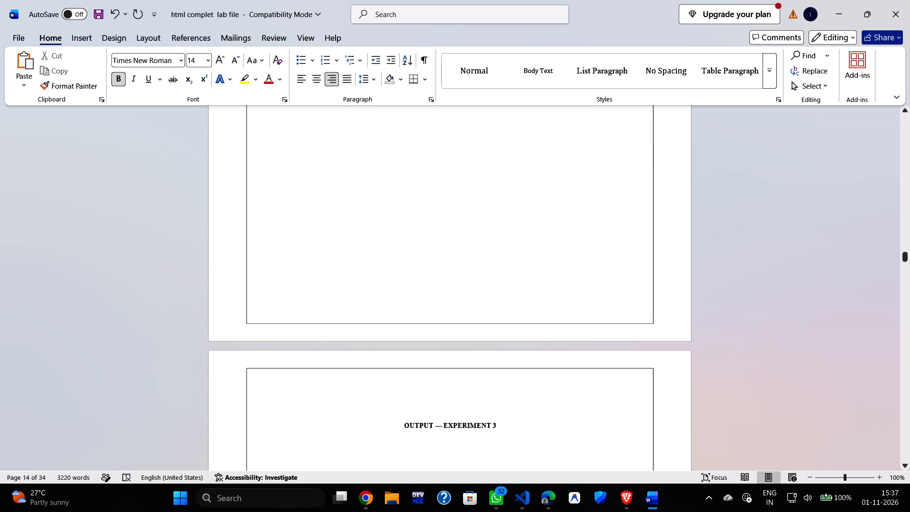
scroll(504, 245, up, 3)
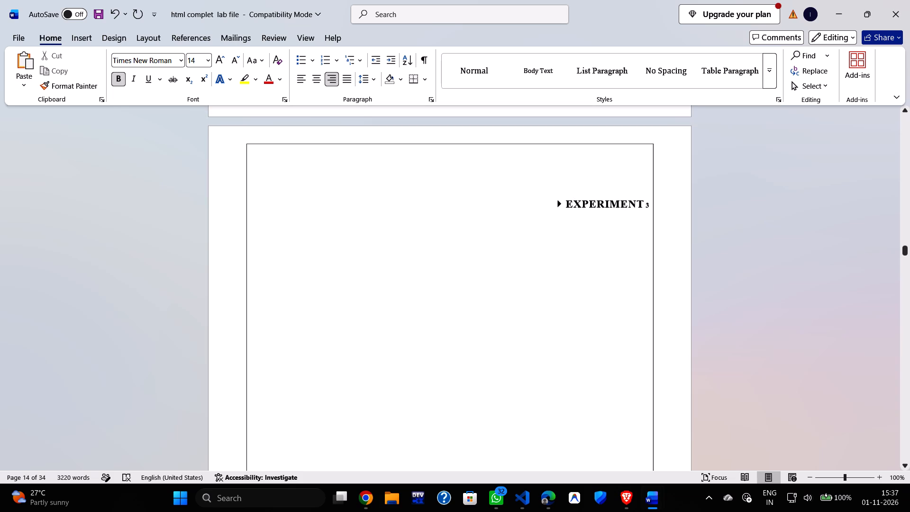
Expand the collapsed Experiment 3 heading and remove its right alignment so it starts at the left margin.
key(Left)
key(BackSpace)
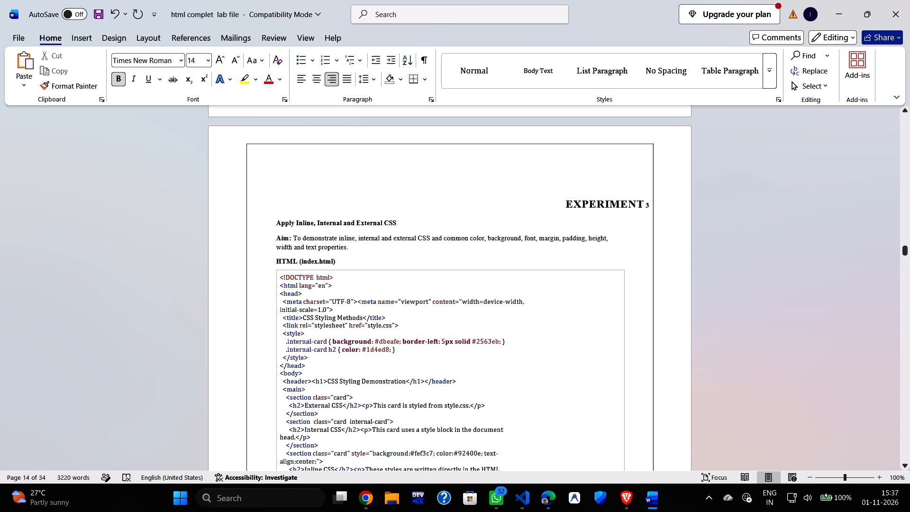
key(BackSpace)
key(BackSpace)
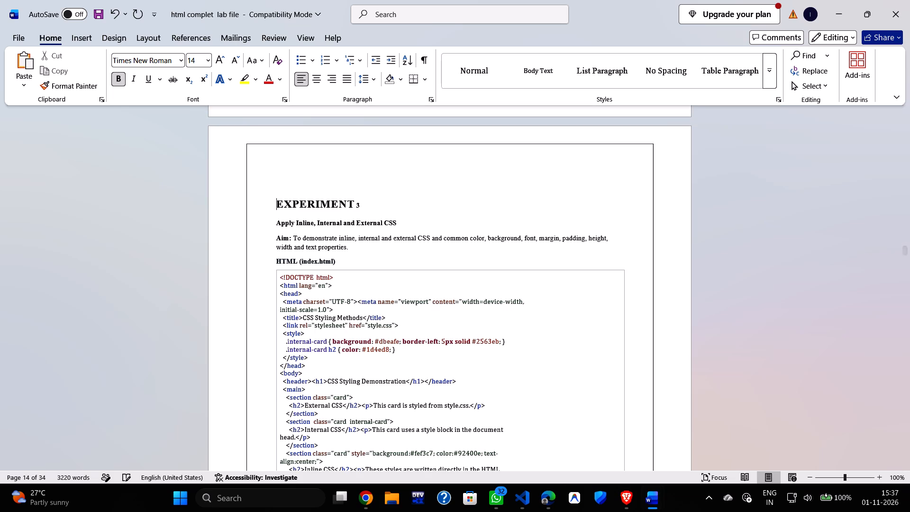
Shift the Experiment 3 heading towards the centre of the page by inserting spaces in front of it.
key(space)
key(space)
key(space)
key(space)
key(space)
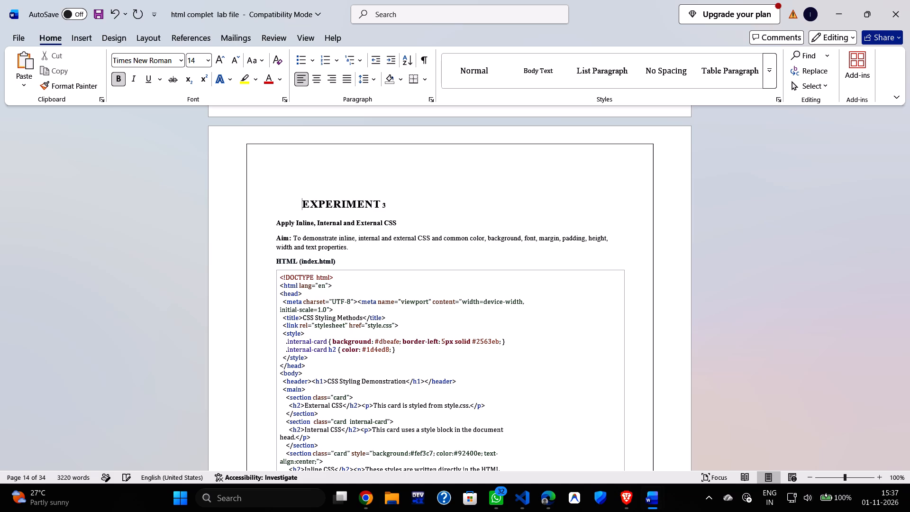
key(space)
key(space)
key(space)
key(space)
key(space)
key(space)
key(space)
key(space)
key(space)
key(space)
key(space)
key(space)
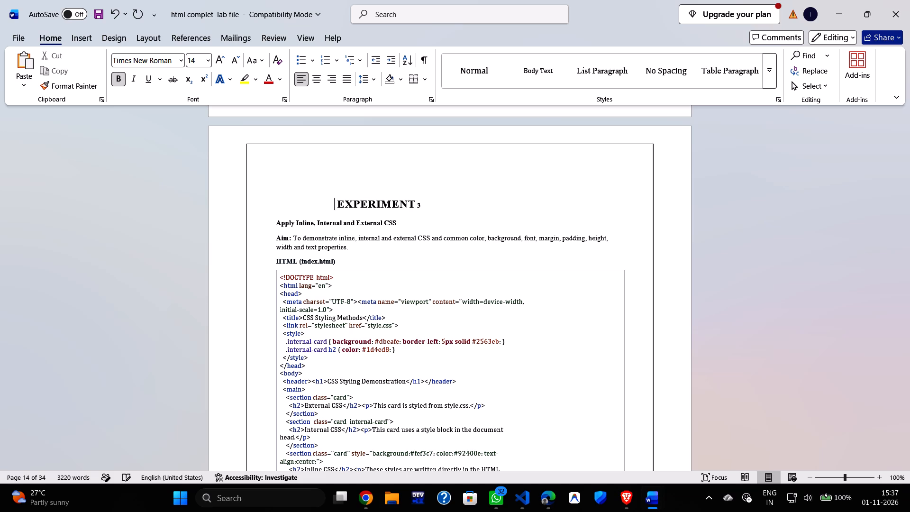
key(space)
key(space)
key(space)
key(space)
key(space)
key(space)
key(space)
key(space)
key(space)
key(space)
key(space)
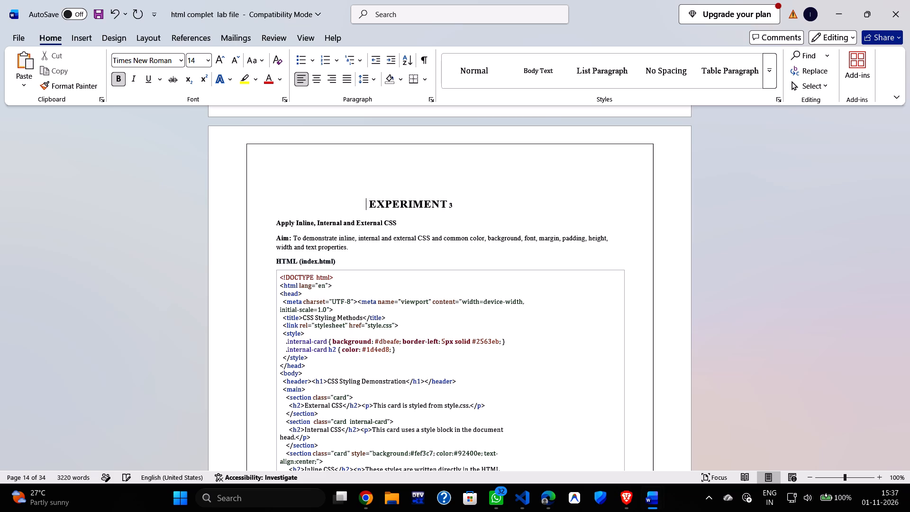
key(space)
key(space)
key(space)
key(space)
key(space)
key(space)
key(space)
key(space)
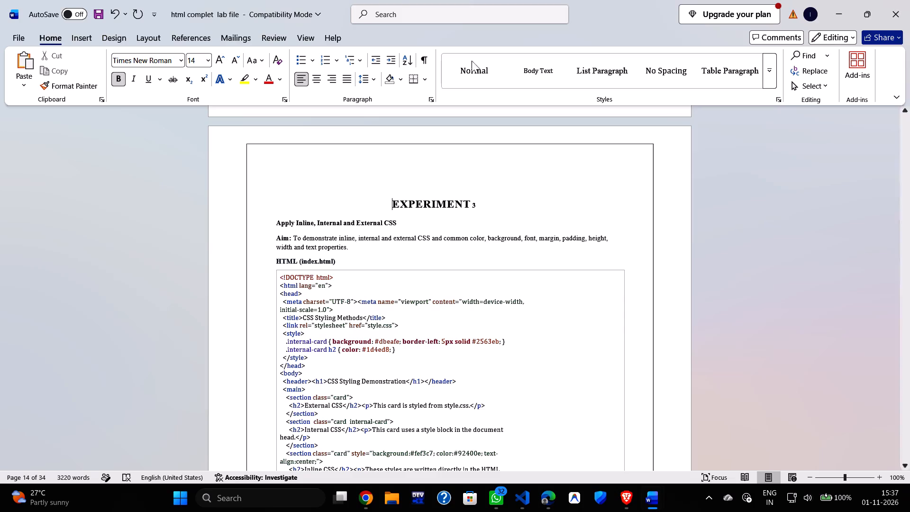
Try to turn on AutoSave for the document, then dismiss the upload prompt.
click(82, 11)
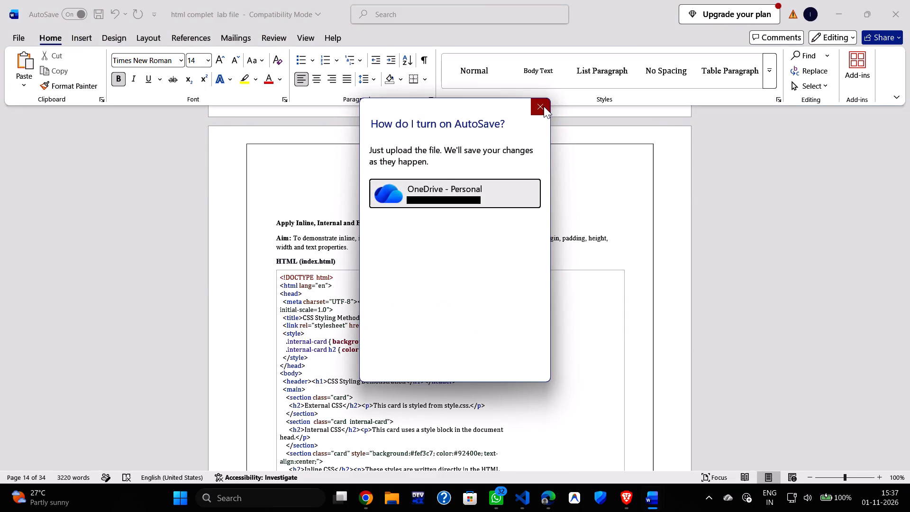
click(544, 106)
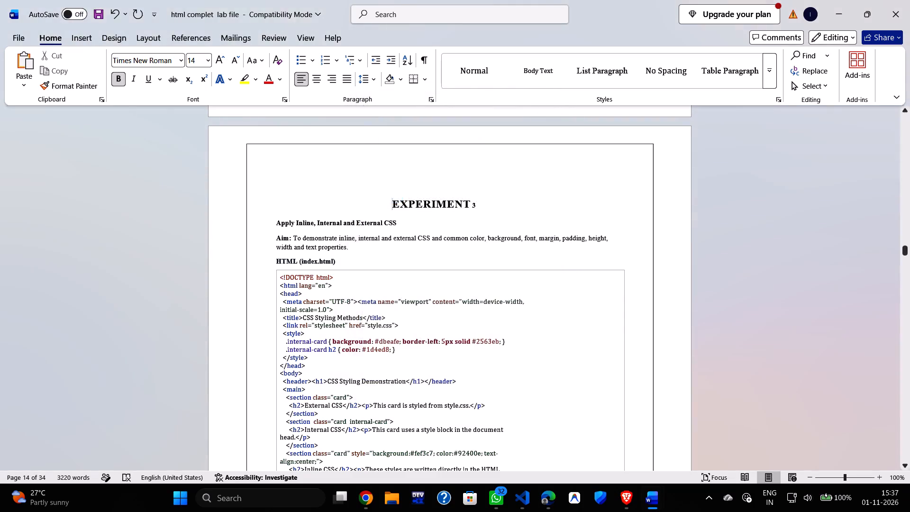
Add two more spaces in front of the Experiment 3 heading to nudge it closer to the centre.
key(space)
key(space)
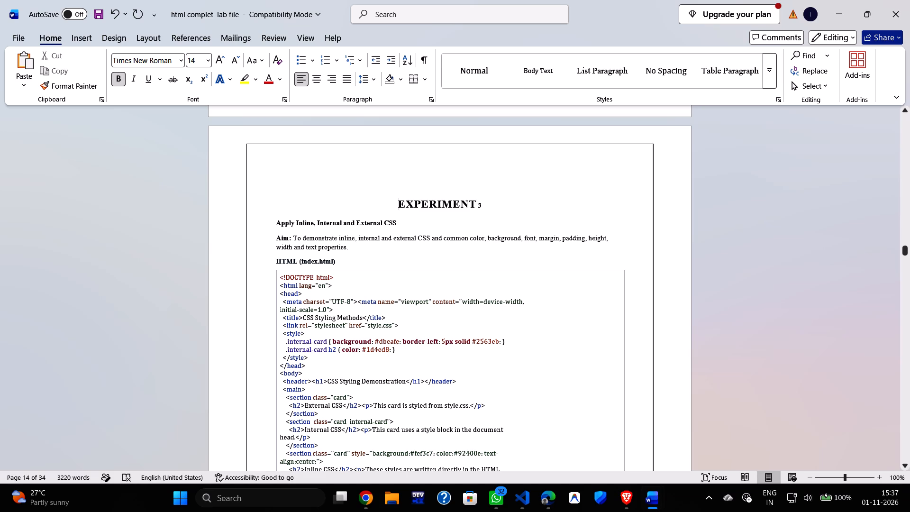
Replace the small 3 in the "EXPERIMENT 3" heading with a size 14 one, adding two extra spaces before it.
click(491, 207)
key(BackSpace)
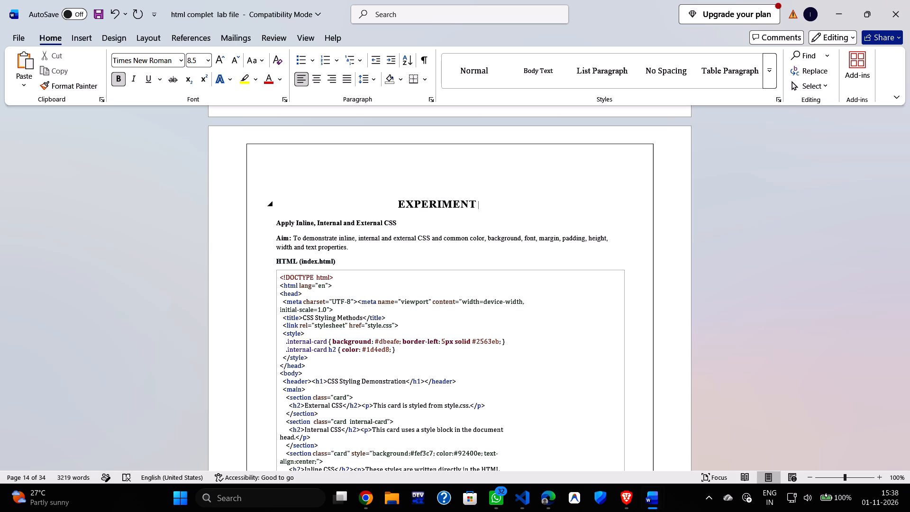
click(194, 63)
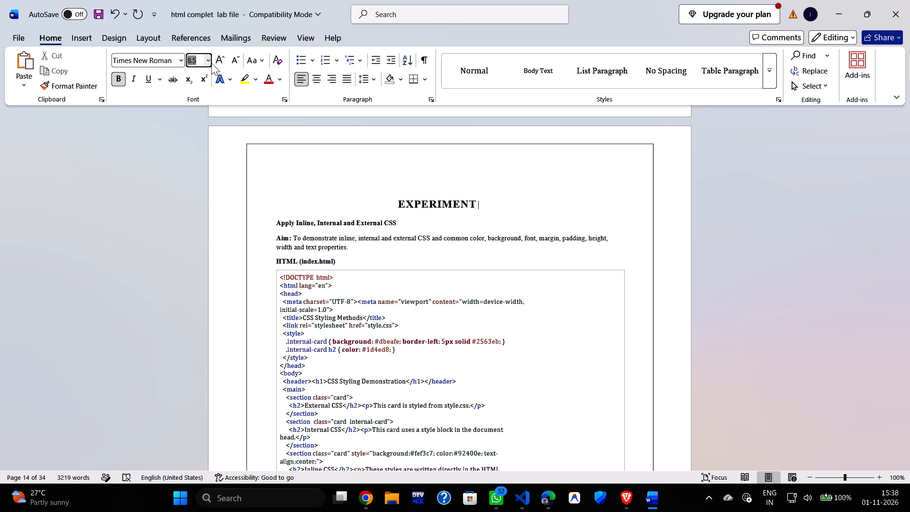
click(207, 62)
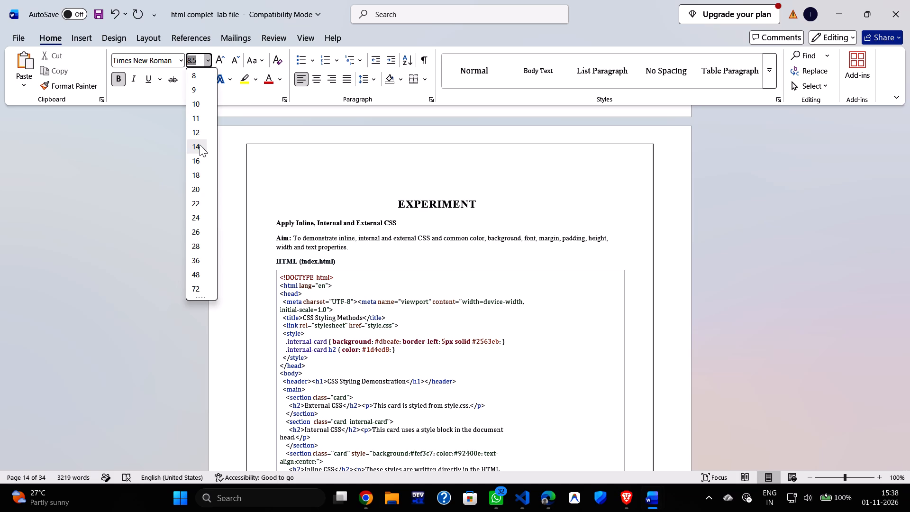
click(200, 145)
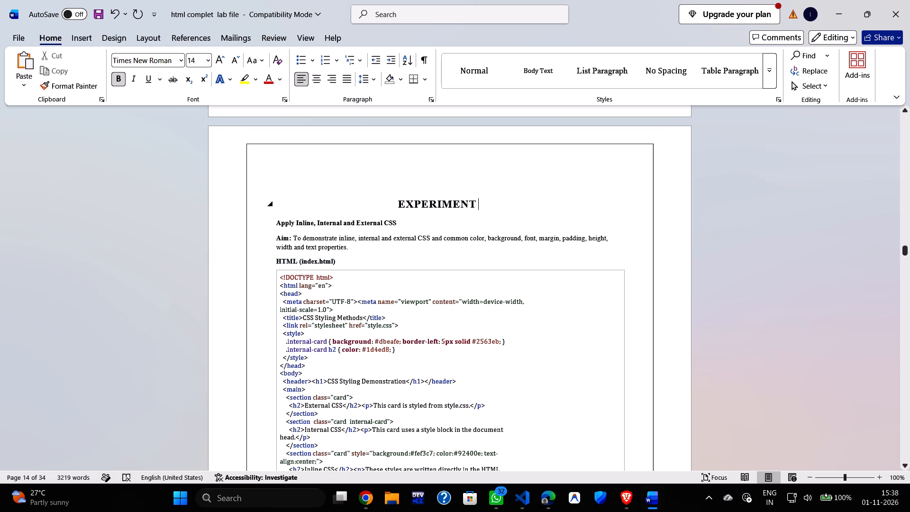
key(space)
text(-)
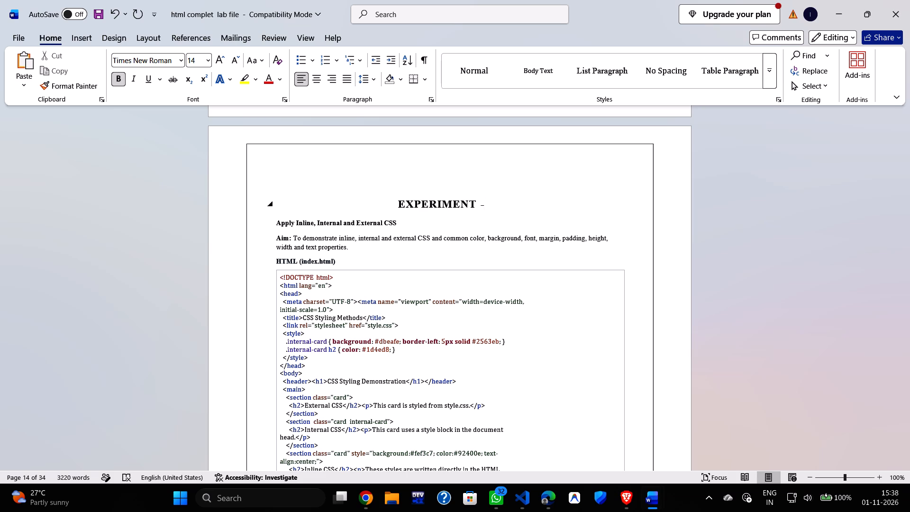
key(3)
key(Left)
key(BackSpace)
key(space)
Delete the empty line above the "EXPERIMENT 4" heading at the top of its page.
scroll(523, 198, up, 4)
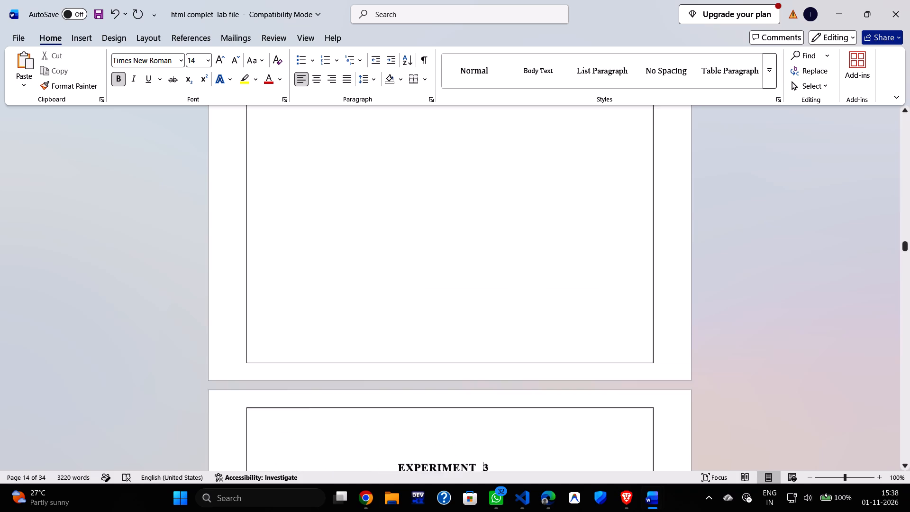
scroll(523, 198, up, 1)
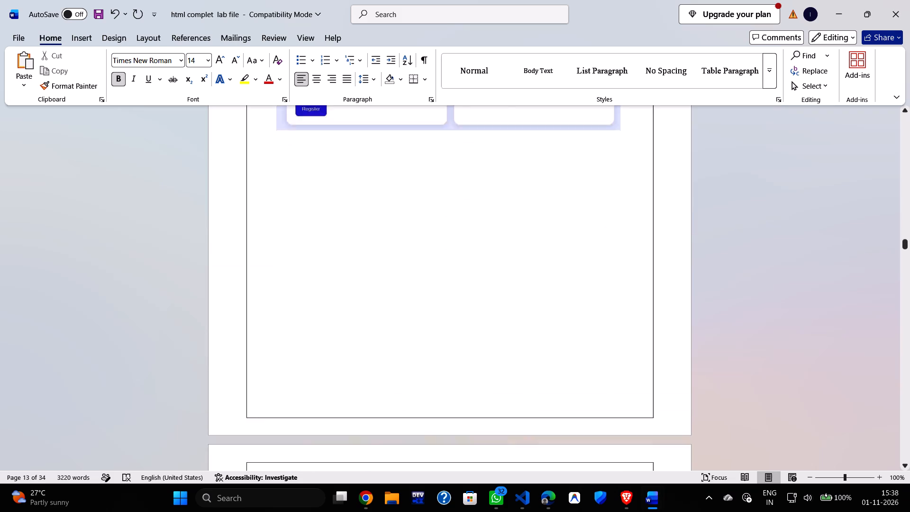
scroll(523, 198, up, 1)
scroll(523, 198, down, 1)
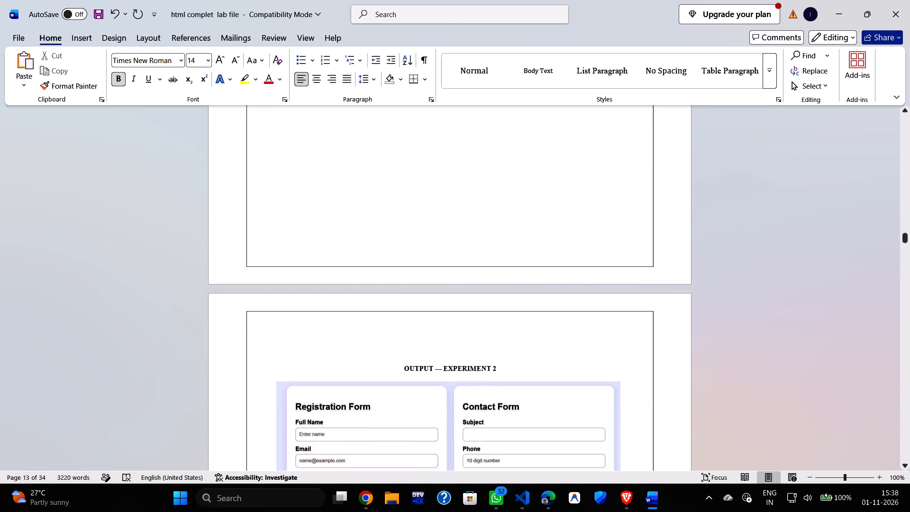
scroll(523, 198, down, 6)
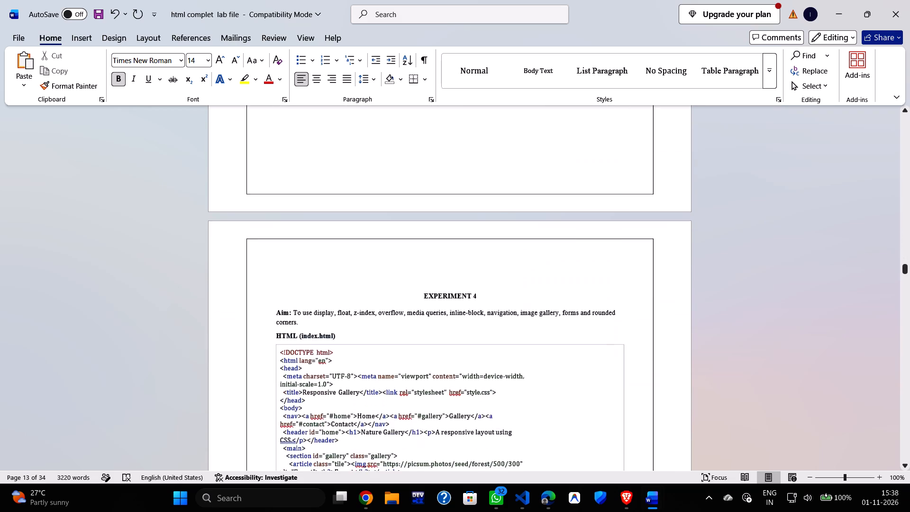
scroll(523, 198, down, 1)
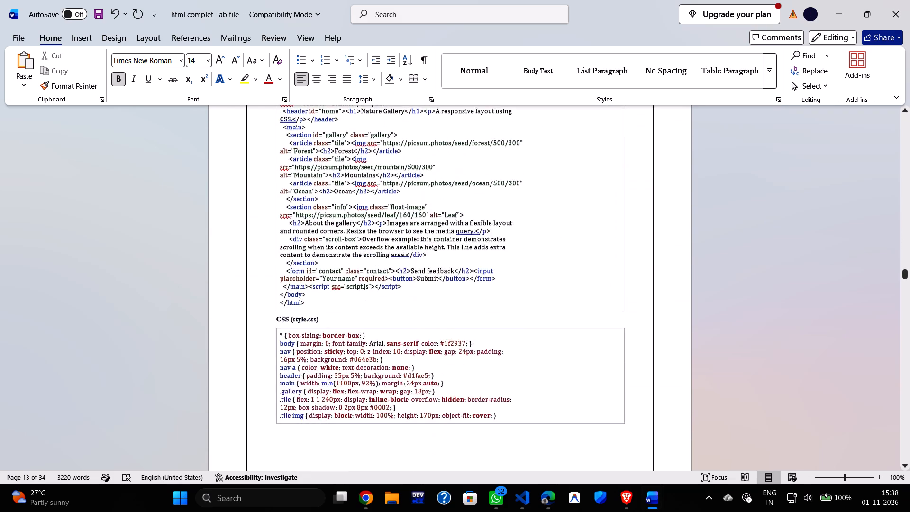
scroll(523, 198, down, 1)
scroll(523, 198, up, 1)
scroll(523, 198, down, 1)
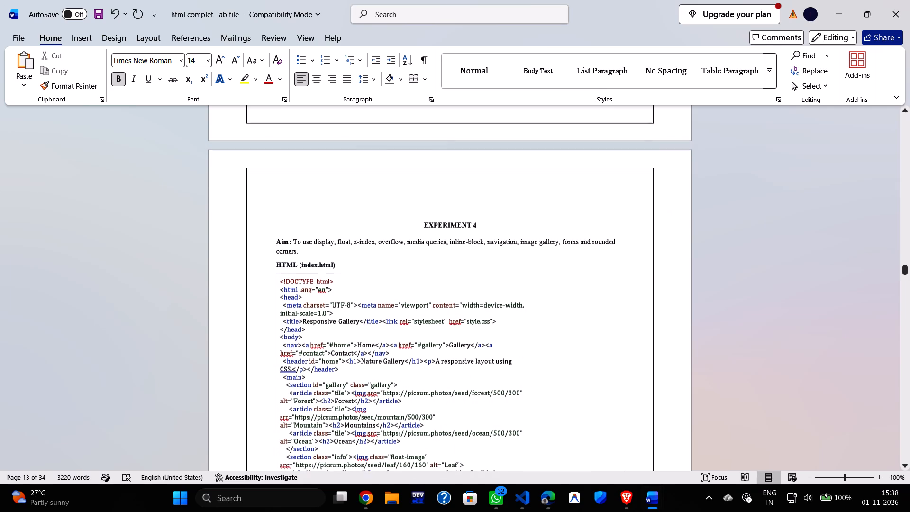
click(411, 219)
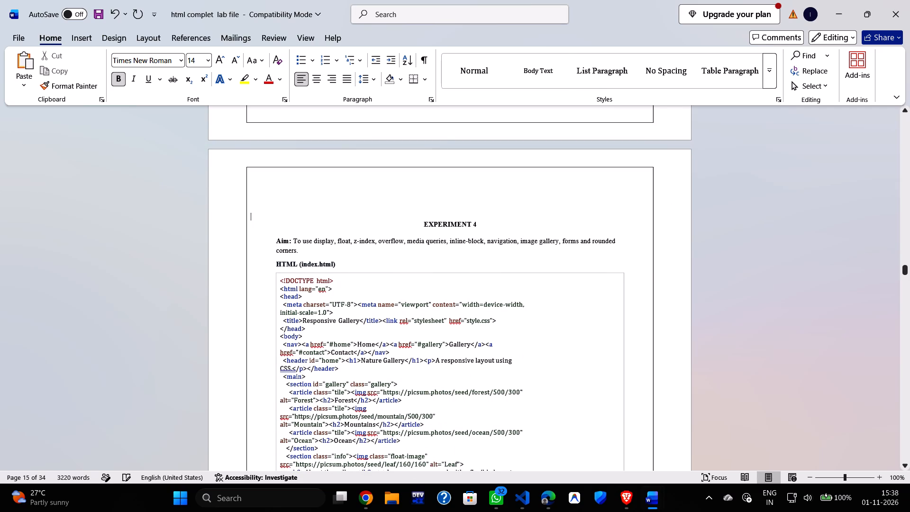
key(BackSpace)
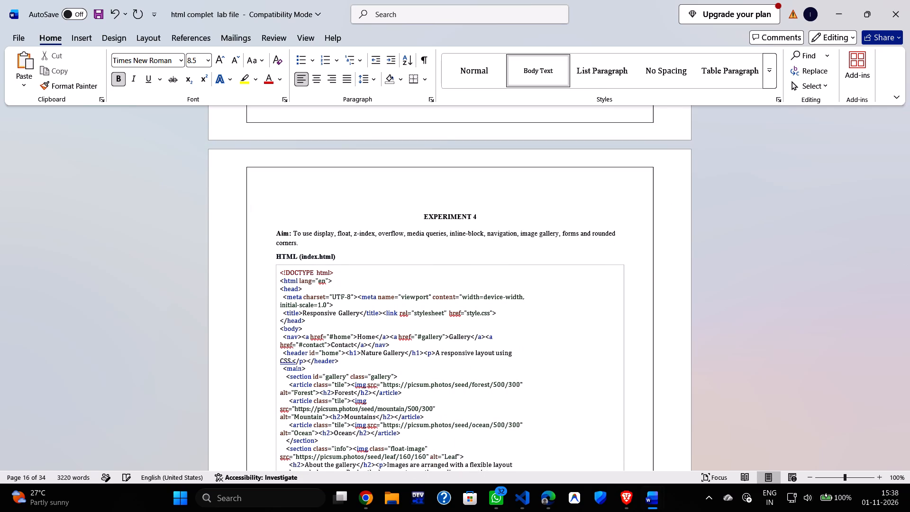
Delete three more empty lines above the "EXPERIMENT 4" heading so it sits closer to the top page border.
key(BackSpace)
key(BackSpace)
key(BackSpace)
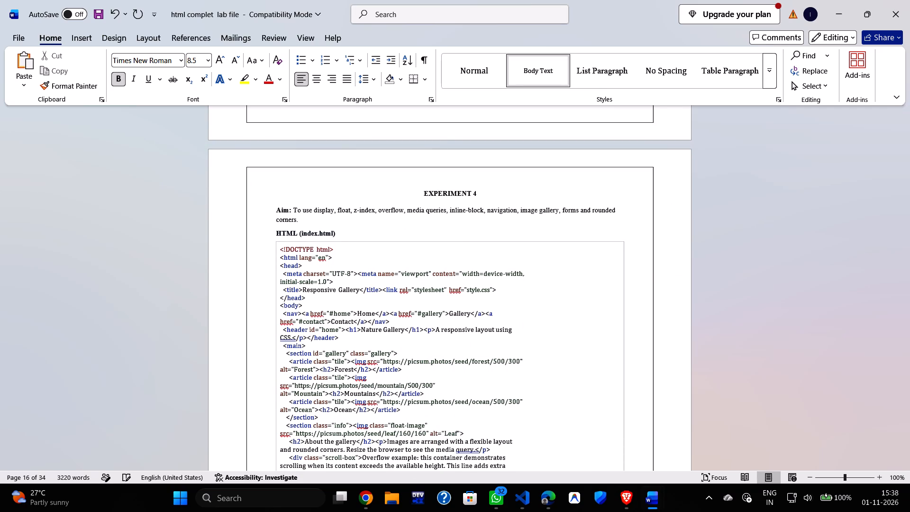
Set the font size of the "EXPERIMENT 4" heading to 14.
drag(409, 191, 454, 192)
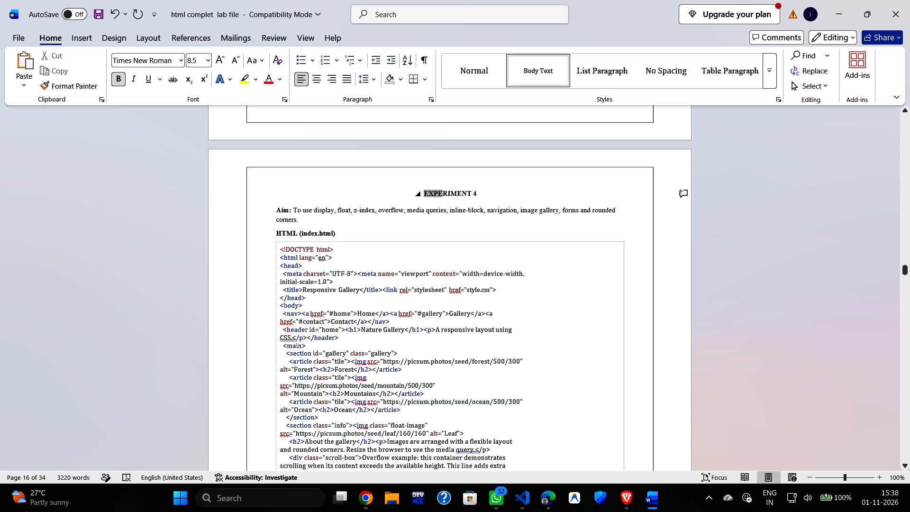
drag(454, 192, 486, 191)
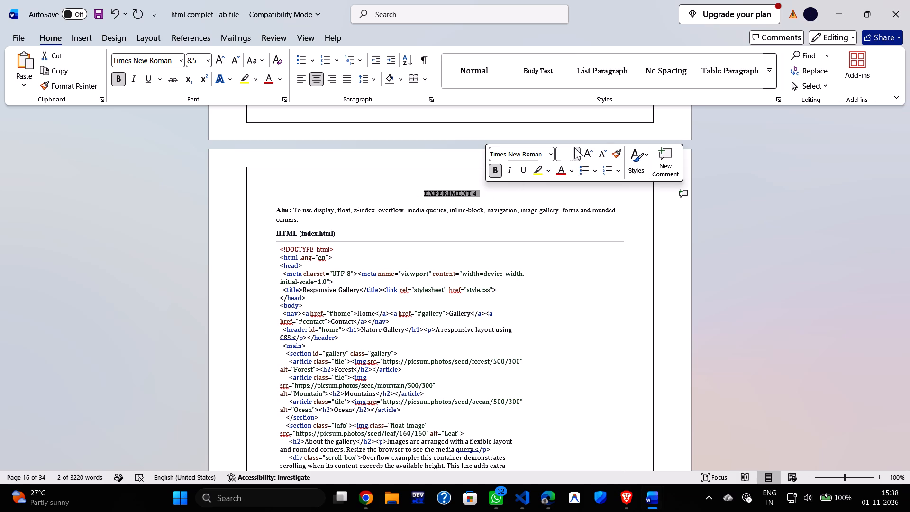
click(574, 153)
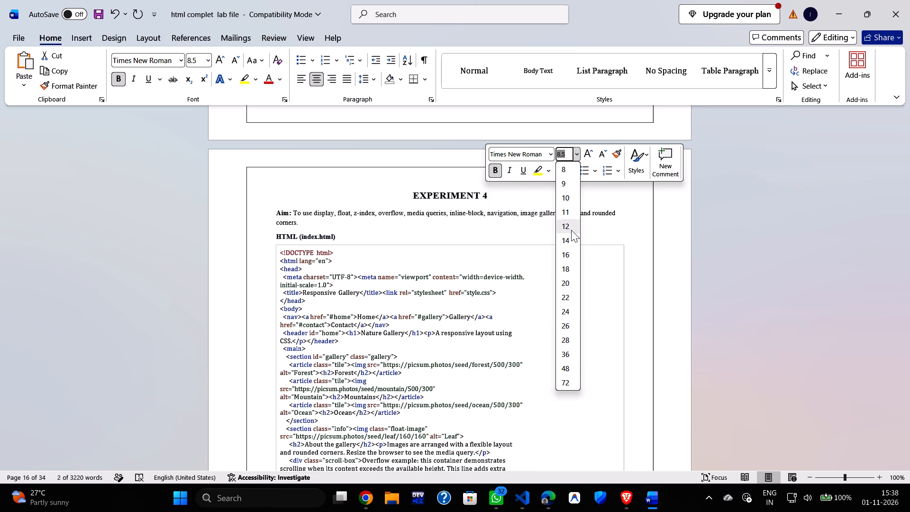
click(571, 235)
click(545, 233)
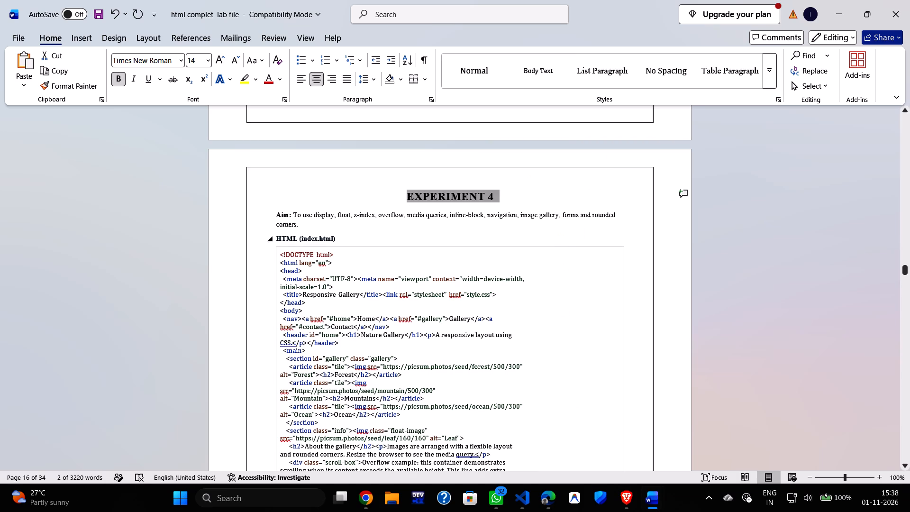
Move the Nature Gallery output screenshot on page 18 up and left, closer to the left page border.
scroll(558, 251, down, 8)
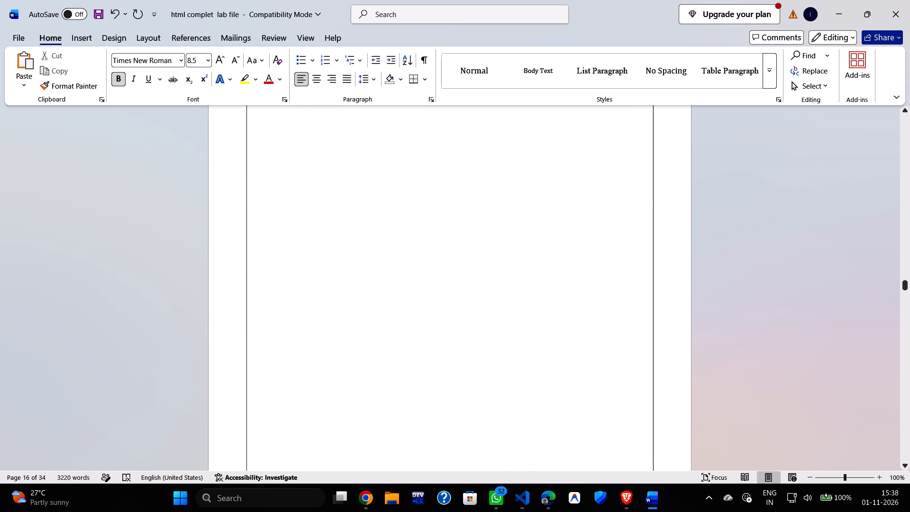
scroll(558, 251, down, 5)
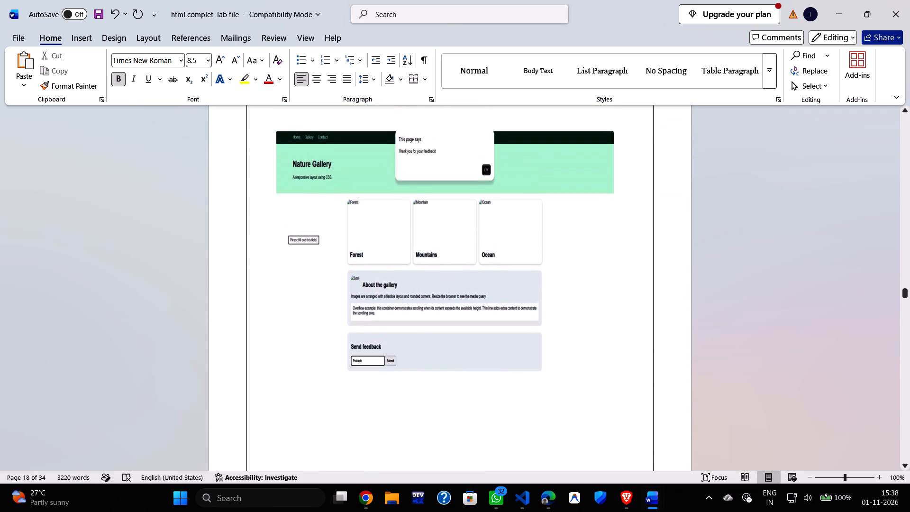
drag(268, 138, 307, 138)
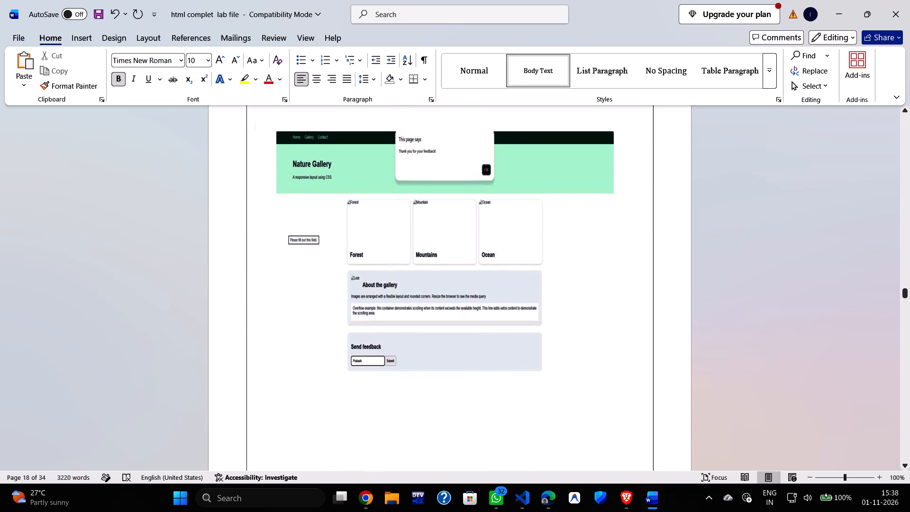
drag(412, 364, 414, 375)
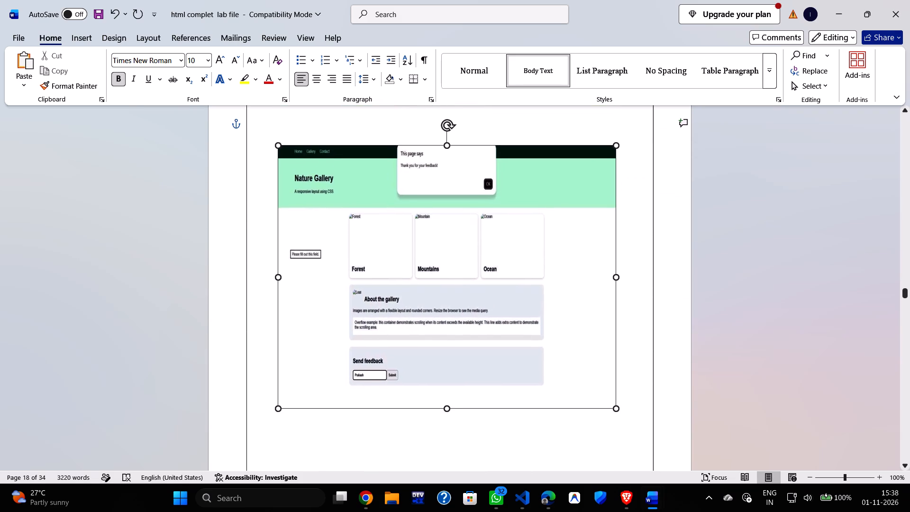
drag(414, 375, 396, 356)
Stretch the Nature Gallery screenshot downwards and to the right so it fills more of the page inside the border.
drag(429, 384, 434, 405)
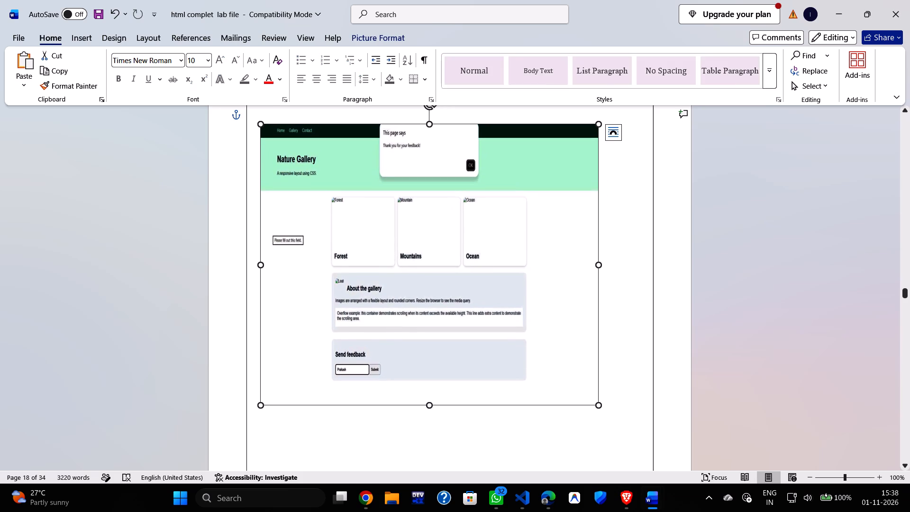
drag(598, 265, 622, 266)
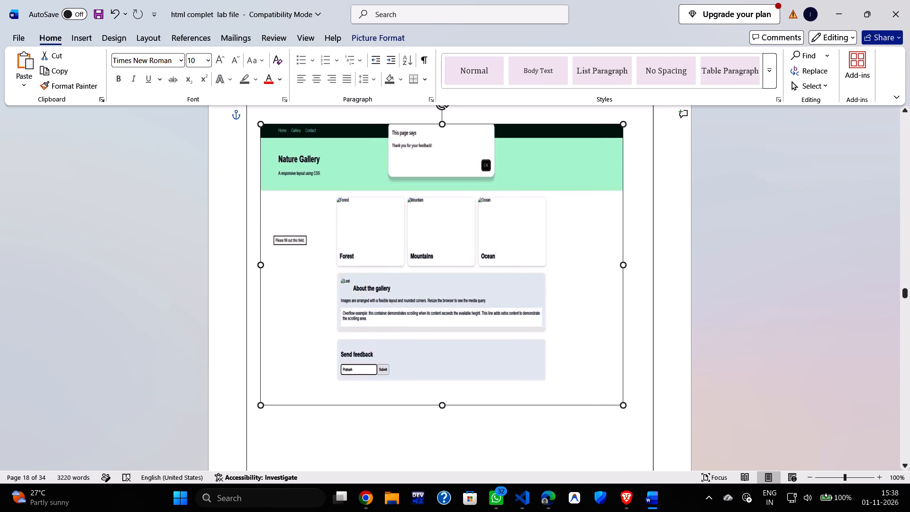
drag(622, 266, 623, 266)
drag(440, 403, 443, 417)
click(515, 452)
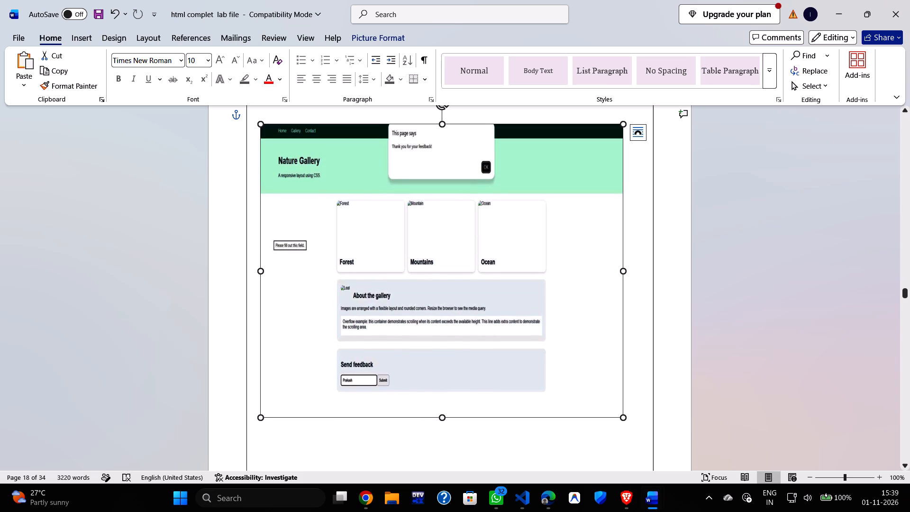
Set the font size of the "EXPERIMENT 5" heading to 14.
scroll(502, 432, down, 4)
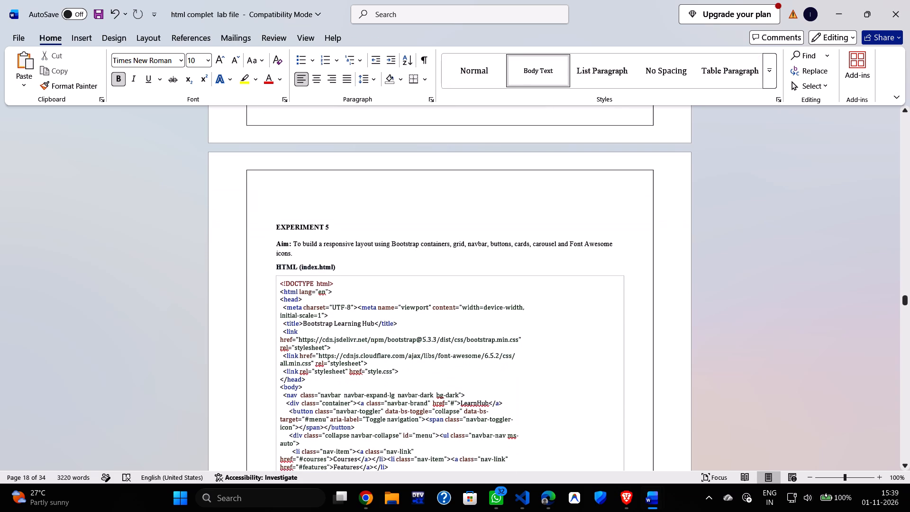
drag(272, 226, 314, 222)
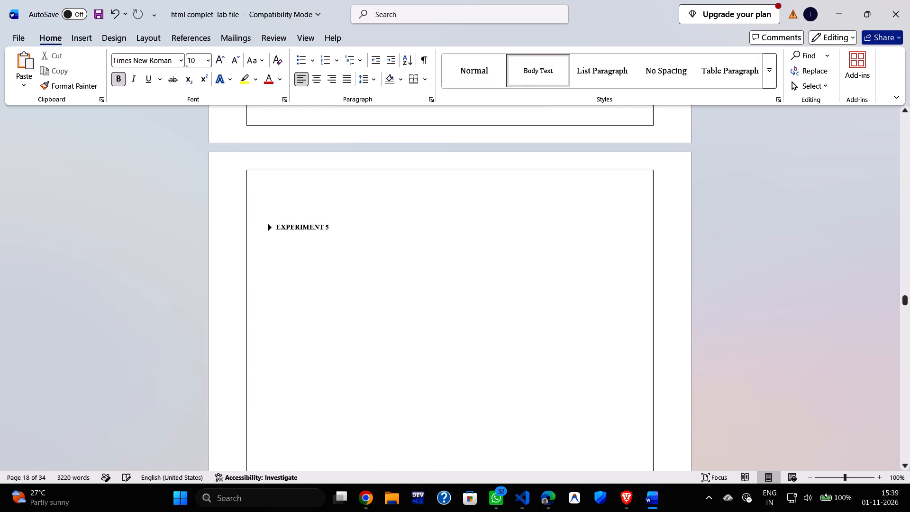
drag(314, 222, 326, 224)
click(271, 224)
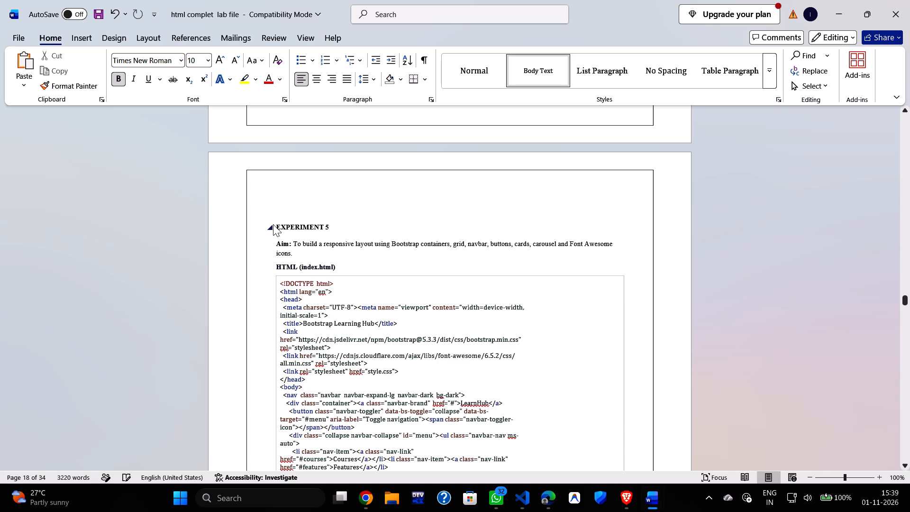
drag(334, 227, 296, 219)
drag(296, 219, 297, 219)
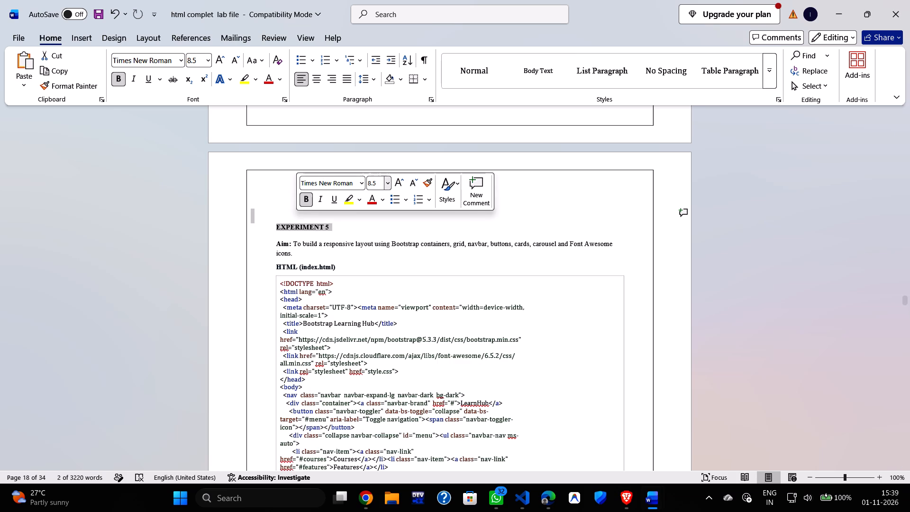
click(376, 182)
click(389, 182)
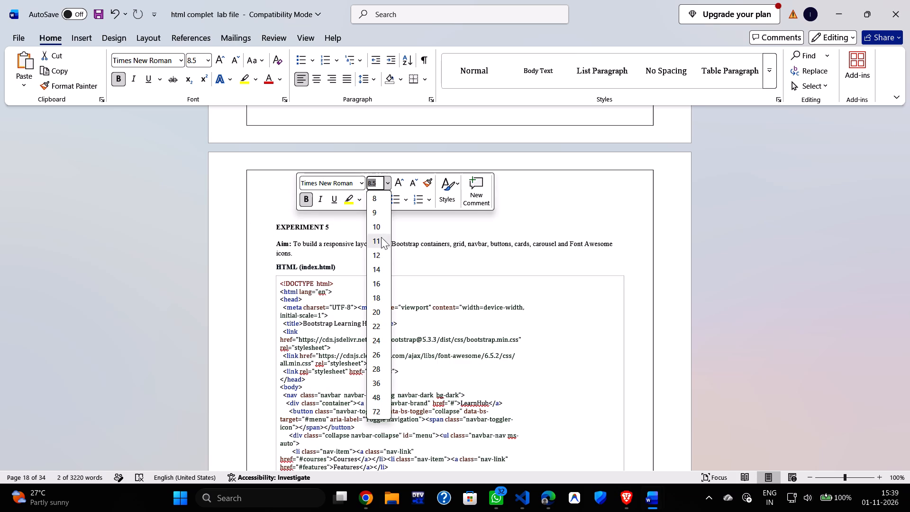
click(382, 263)
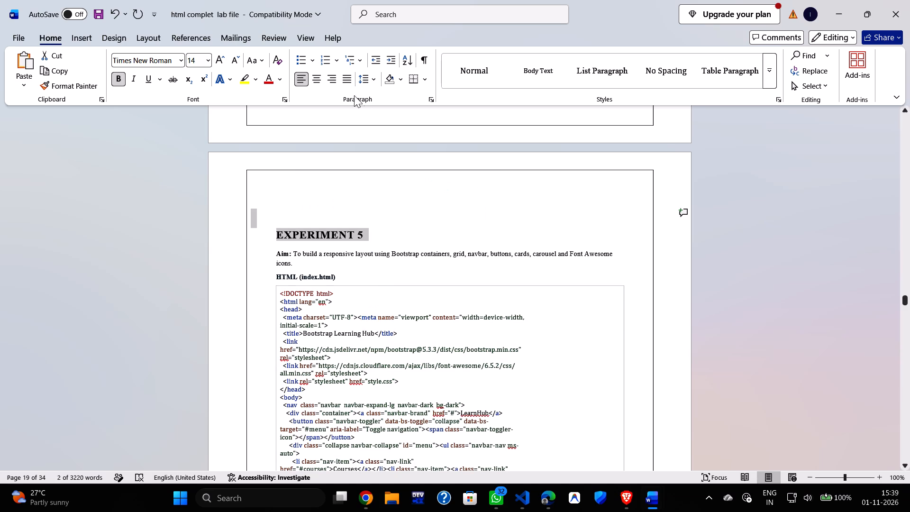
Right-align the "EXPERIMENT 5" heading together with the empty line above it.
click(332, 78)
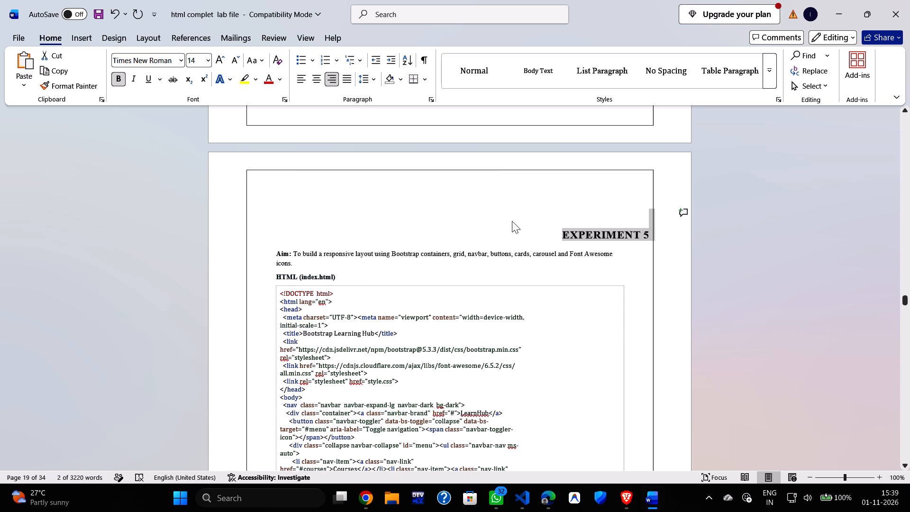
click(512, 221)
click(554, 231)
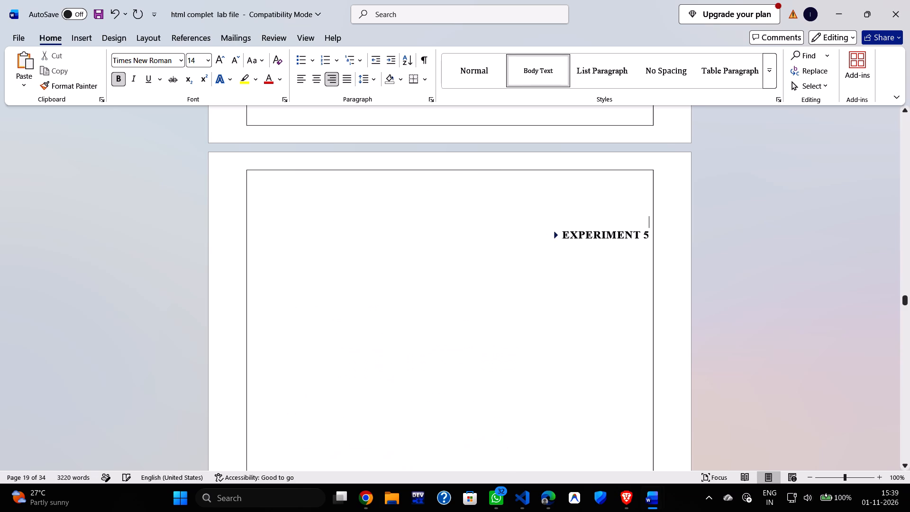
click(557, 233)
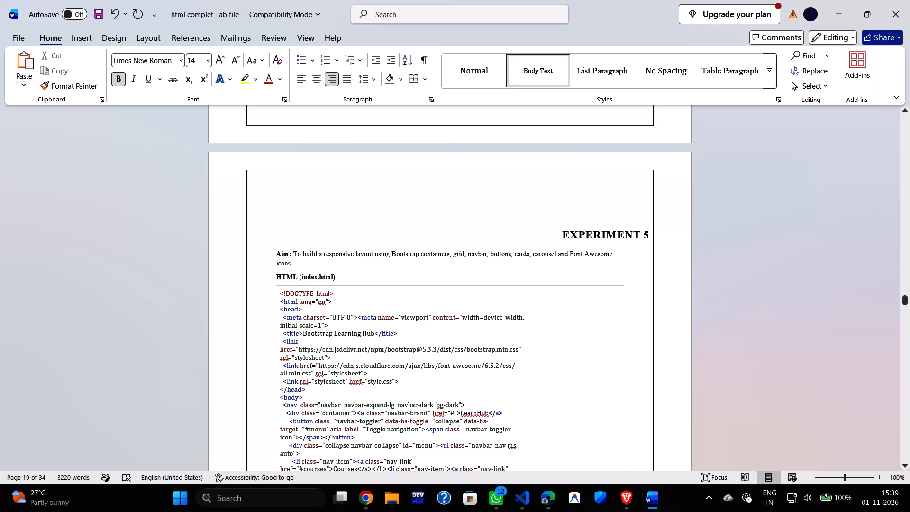
Delete one empty line at the top of the page above the "EXPERIMENT 5" heading.
key(Down)
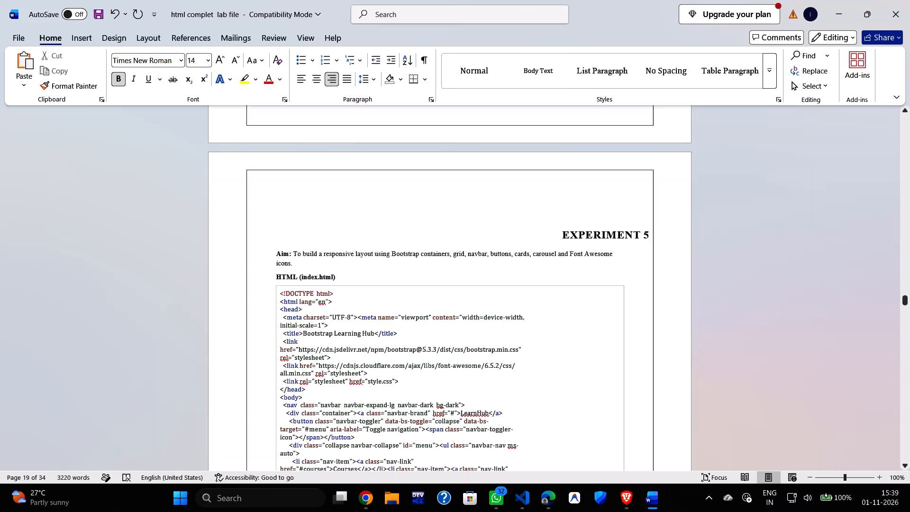
key(Left)
key(Left)
key(Left)
key(Left)
key(Left)
key(Left)
key(Left)
key(Left)
key(Left)
key(Left)
key(Left)
key(Left)
key(Left)
key(Left)
key(Left)
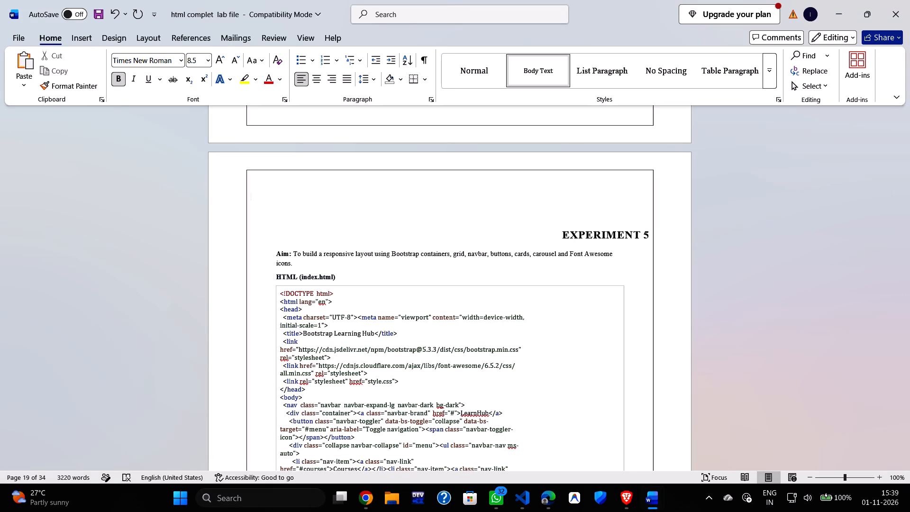
key(BackSpace)
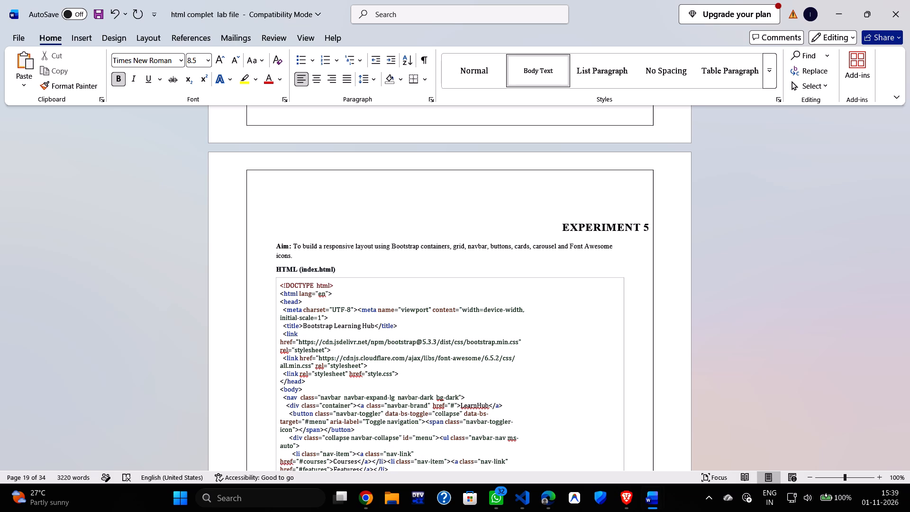
Change the alignment of the "EXPERIMENT 5" heading to centred.
click(636, 229)
key(Left)
key(Left)
key(Left)
key(Left)
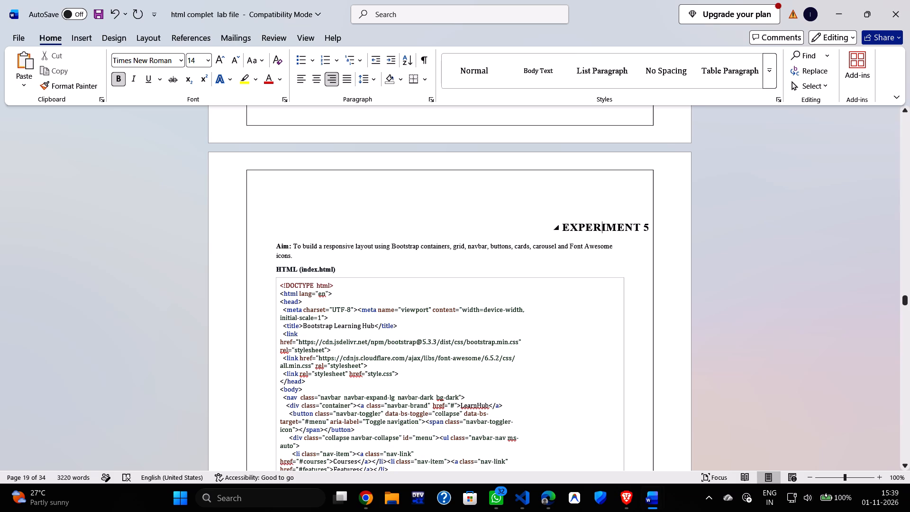
key(Left)
key(Left)
key(Left)
key(Left)
key(Left)
key(Left)
key(Left)
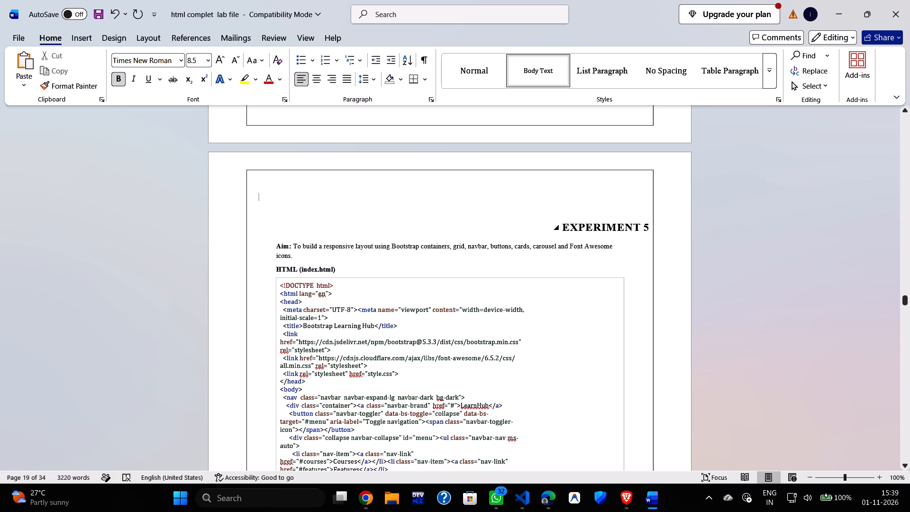
key(Right)
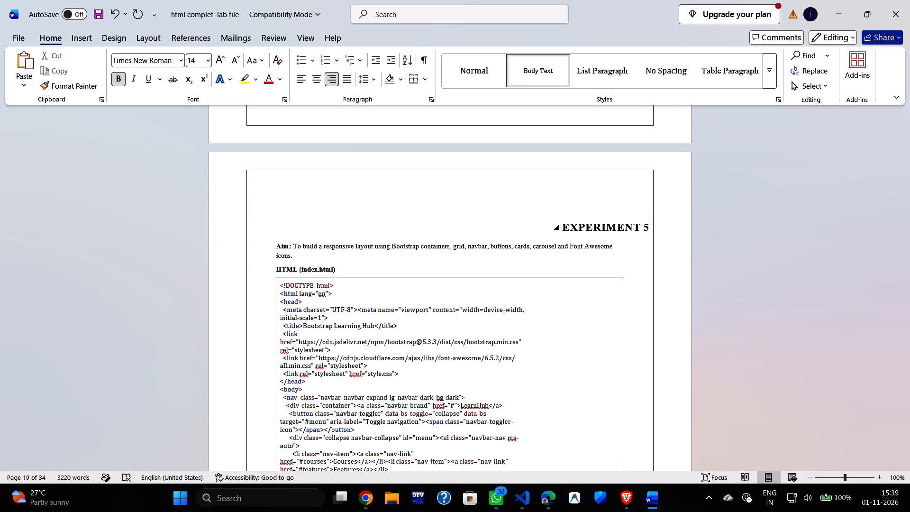
key(Down)
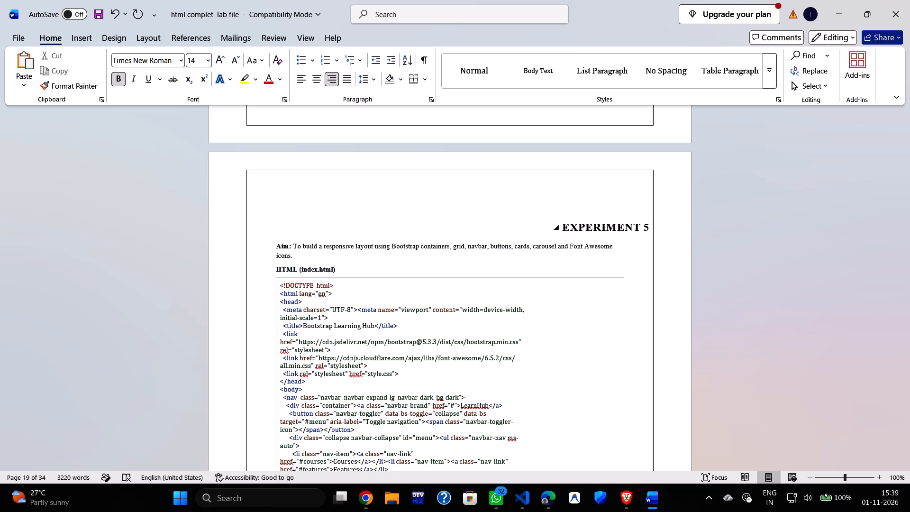
key(Left)
key(Left)
key(Left)
key(Left)
key(Left)
key(Left)
key(Left)
key(Left)
key(Left)
key(Left)
key(Left)
key(Left)
key(BackSpace)
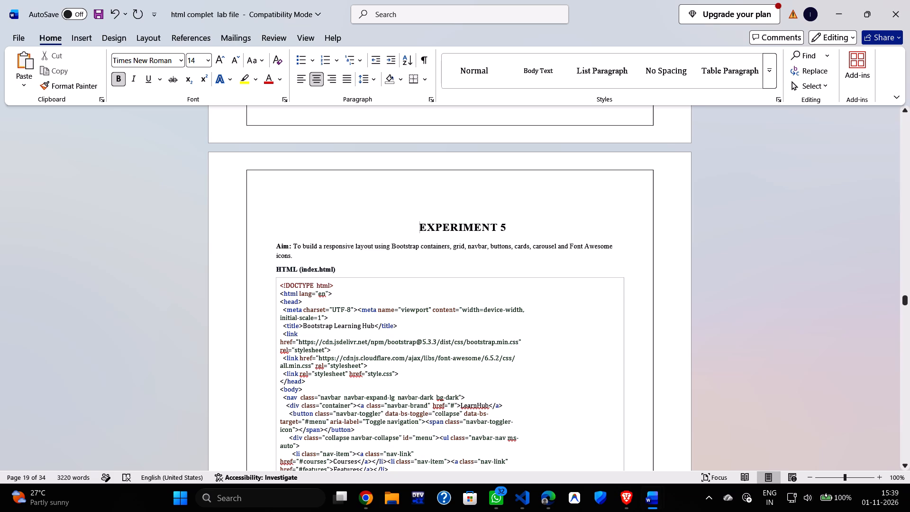
Remove two more empty lines above the "EXPERIMENT 5" heading to bring it closer to the top border.
click(253, 196)
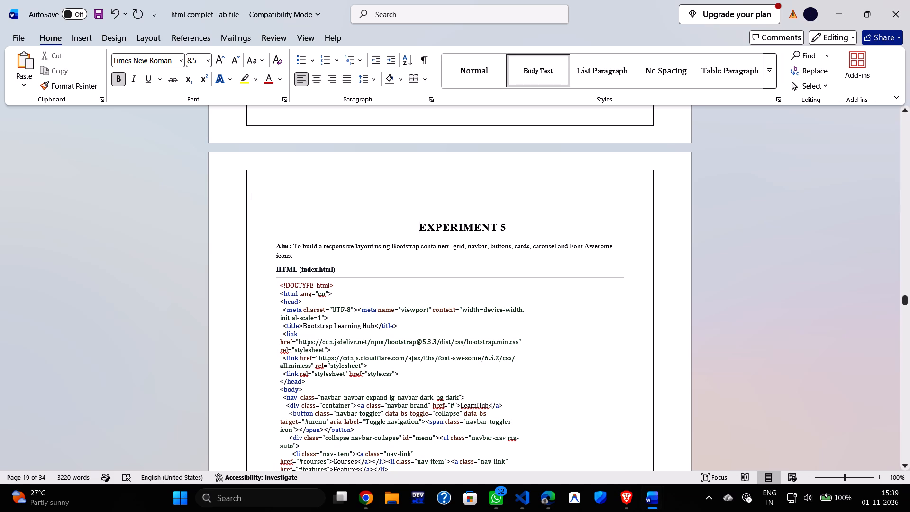
key(BackSpace)
key(BackSpace)
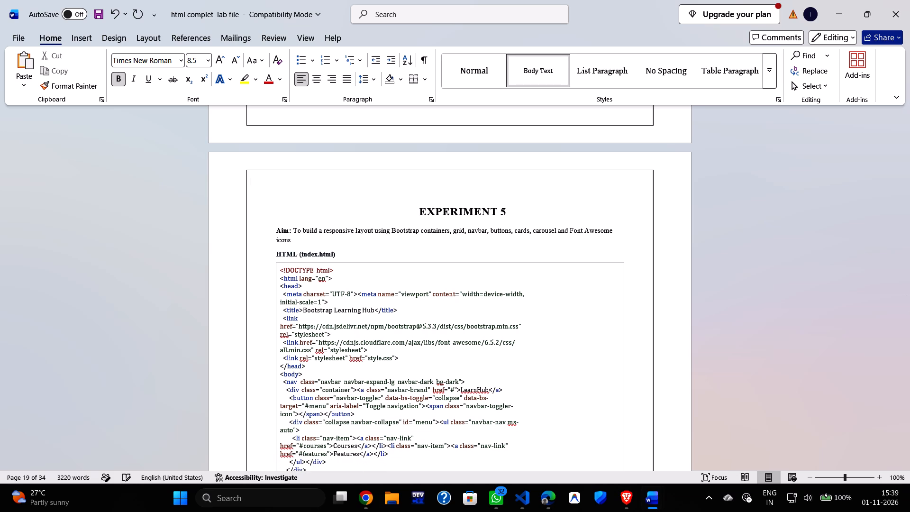
Delete one more empty line above the "EXPERIMENT 5" heading.
key(BackSpace)
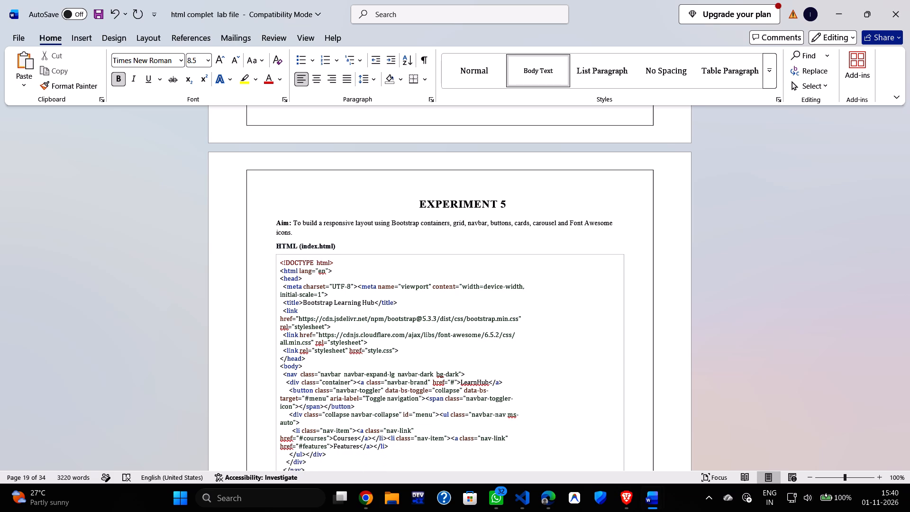
Stretch the Experiment 5 output screenshot slightly taller from its bottom edge, keeping its width.
scroll(467, 292, down, 2)
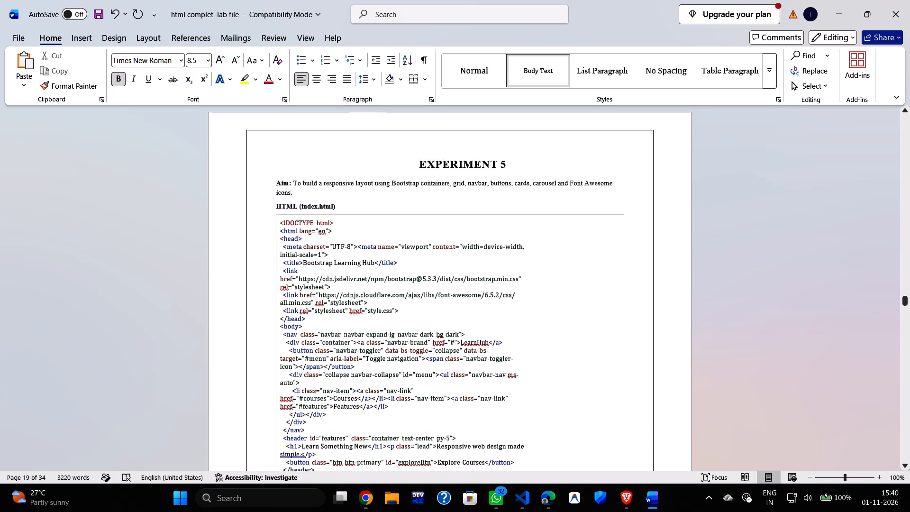
scroll(467, 292, down, 5)
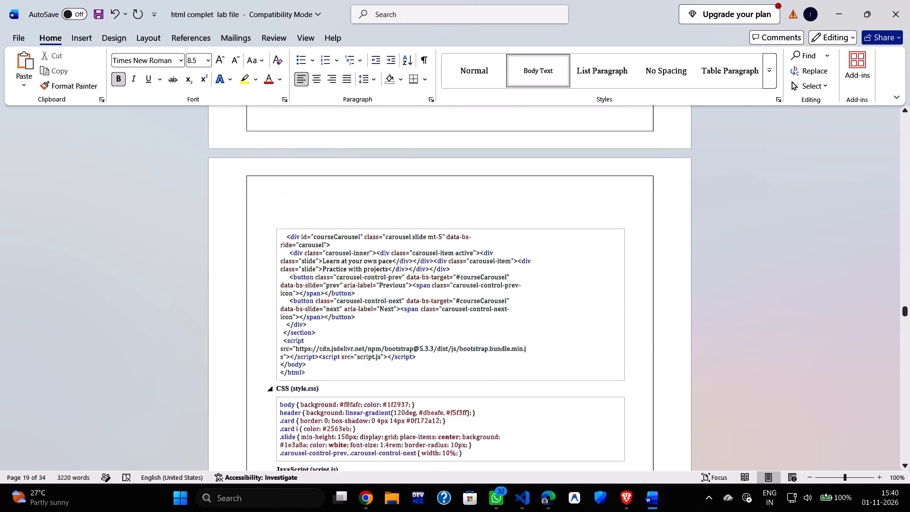
scroll(467, 292, down, 7)
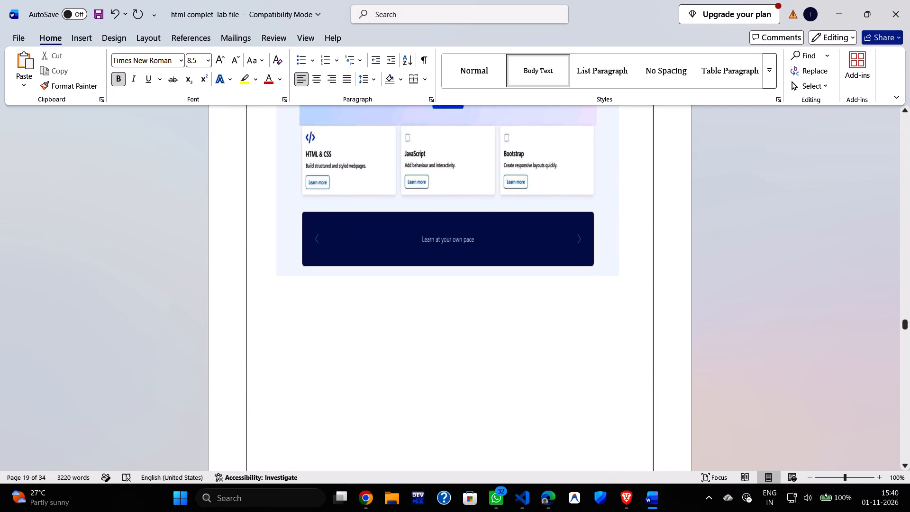
click(444, 263)
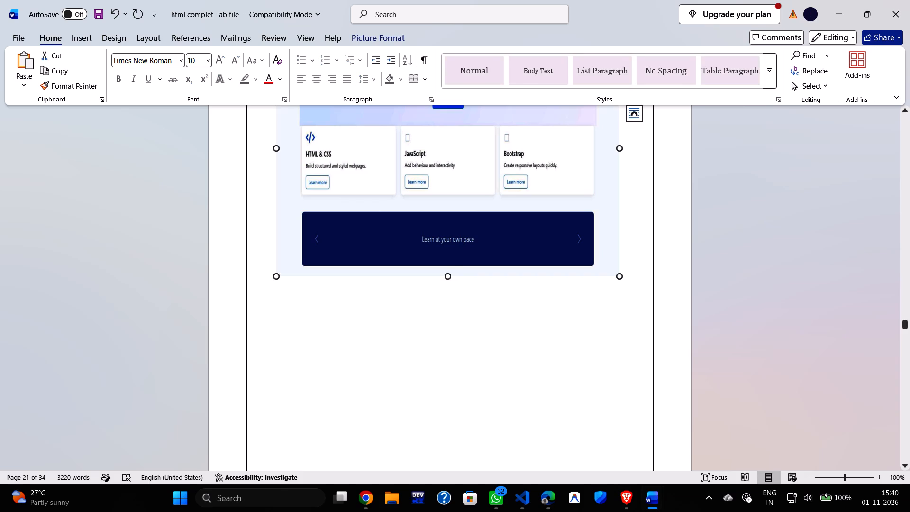
drag(446, 279, 450, 309)
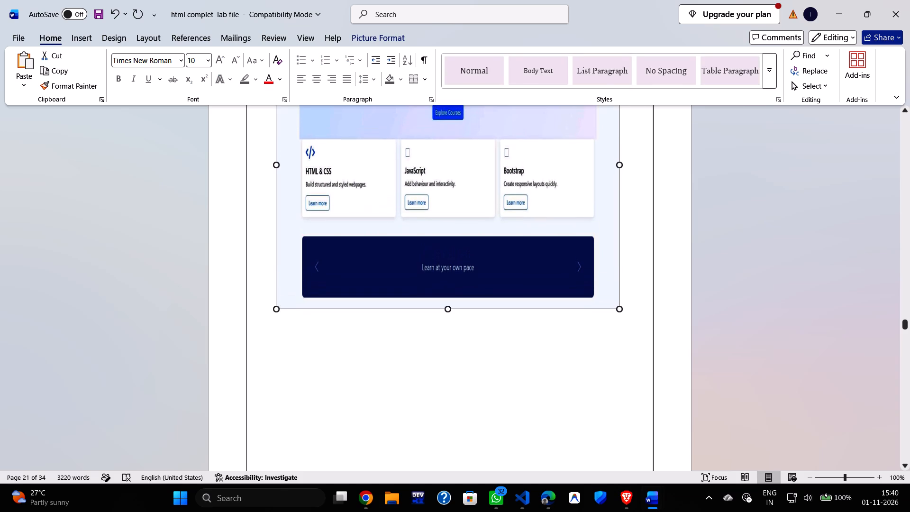
drag(450, 309, 451, 307)
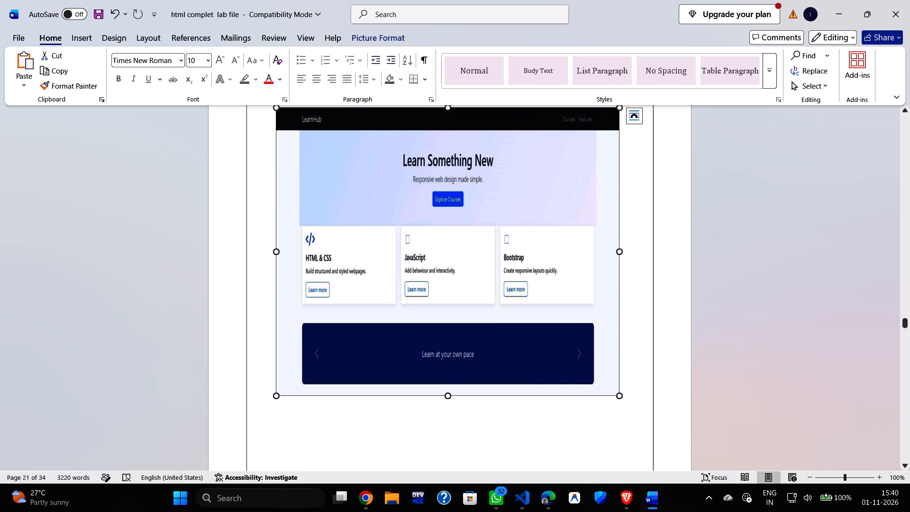
click(545, 418)
Review the layout of the Experiment 6 to Experiment 10 pages and their output screenshots through the end of the document.
scroll(517, 421, down, 6)
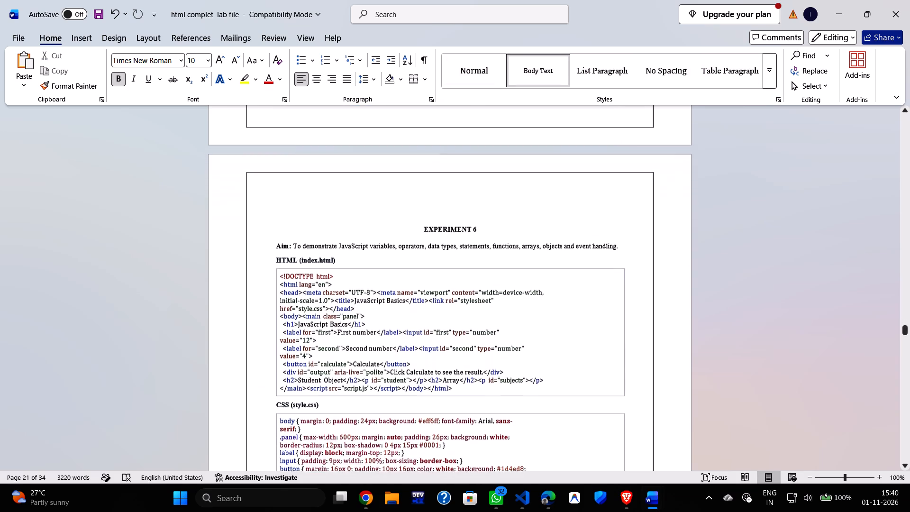
scroll(517, 421, down, 5)
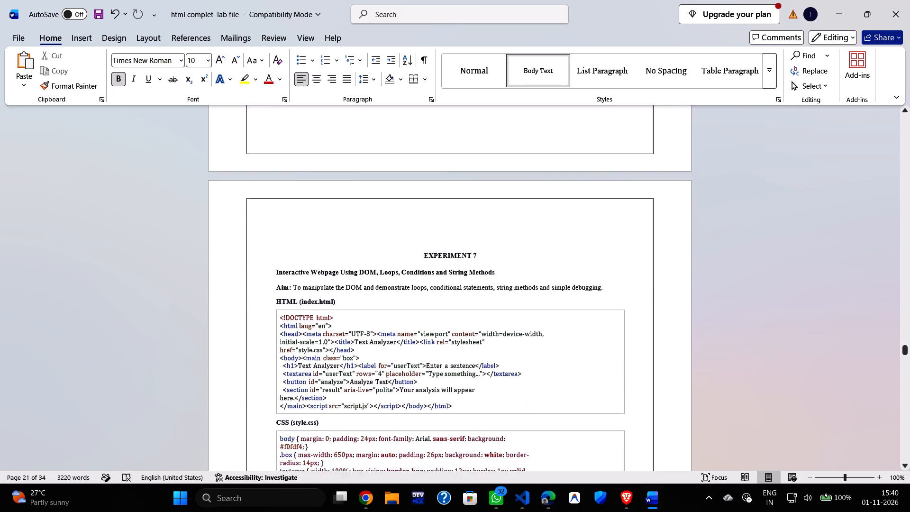
scroll(517, 421, down, 5)
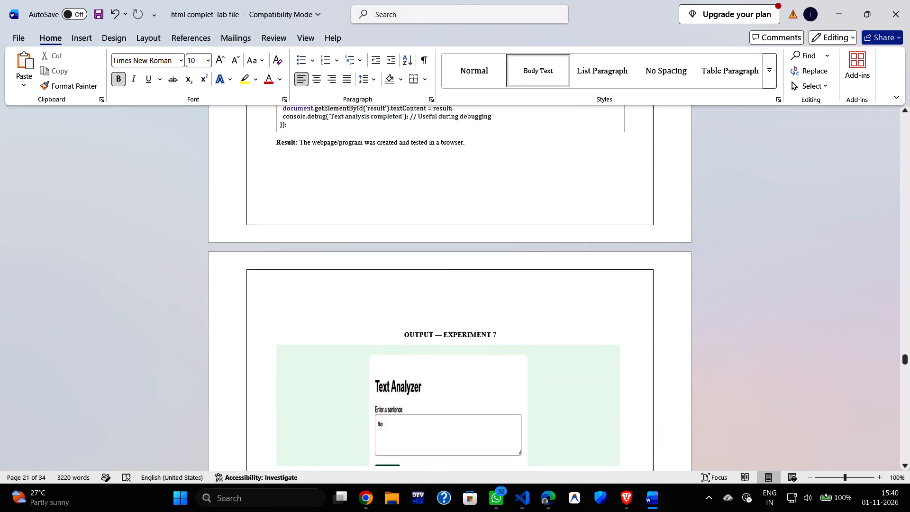
scroll(517, 421, down, 5)
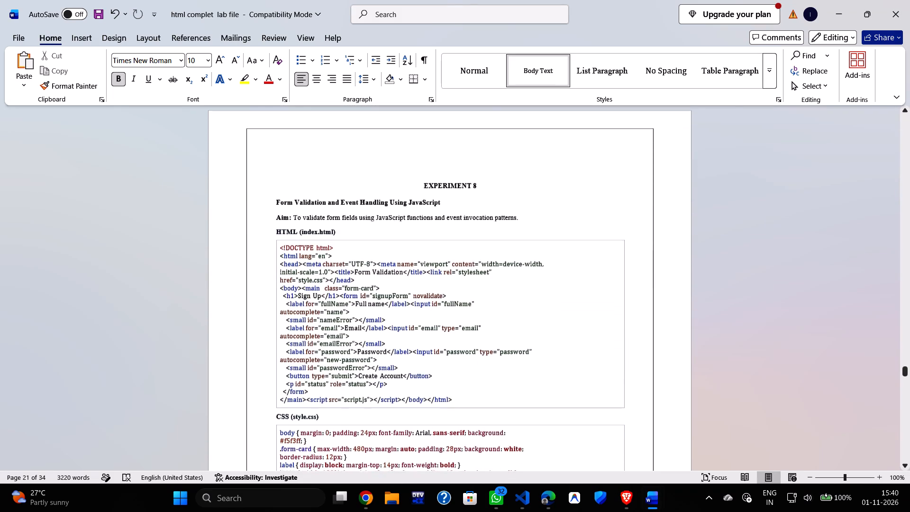
scroll(517, 421, down, 5)
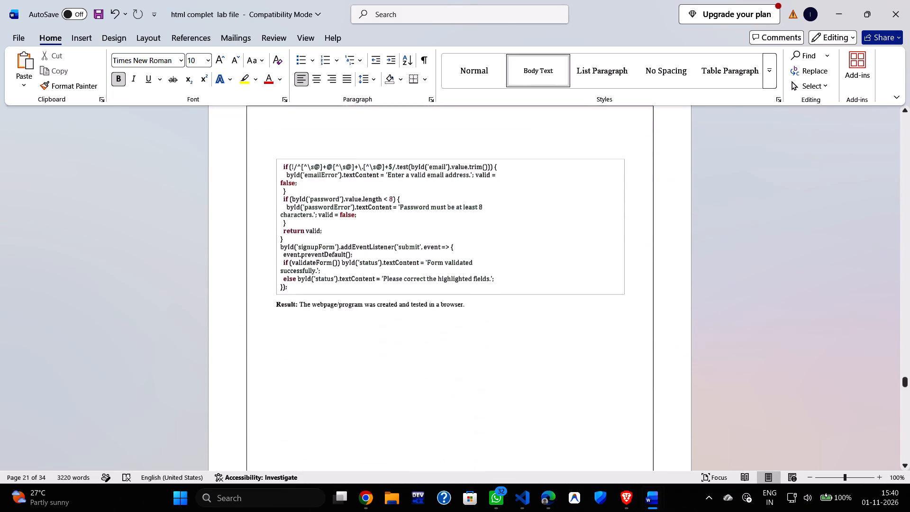
scroll(517, 421, down, 4)
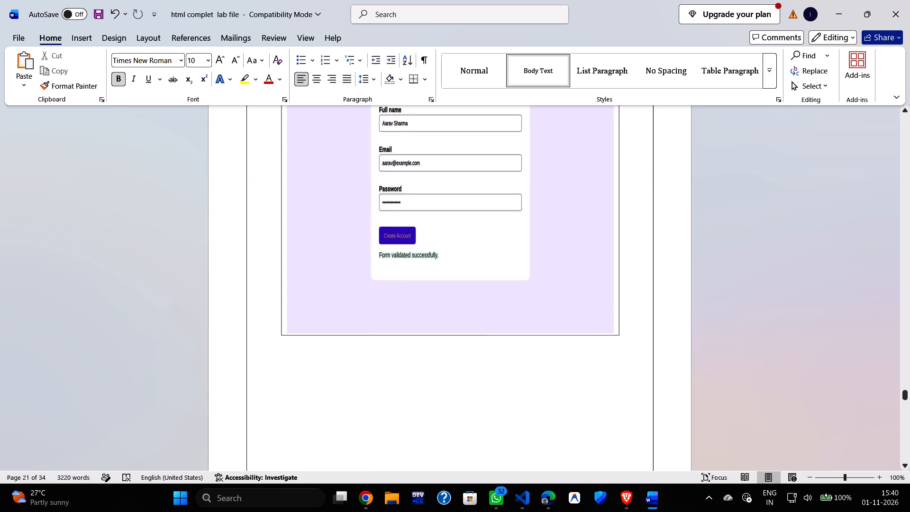
scroll(517, 421, down, 2)
scroll(517, 421, up, 1)
scroll(517, 421, down, 1)
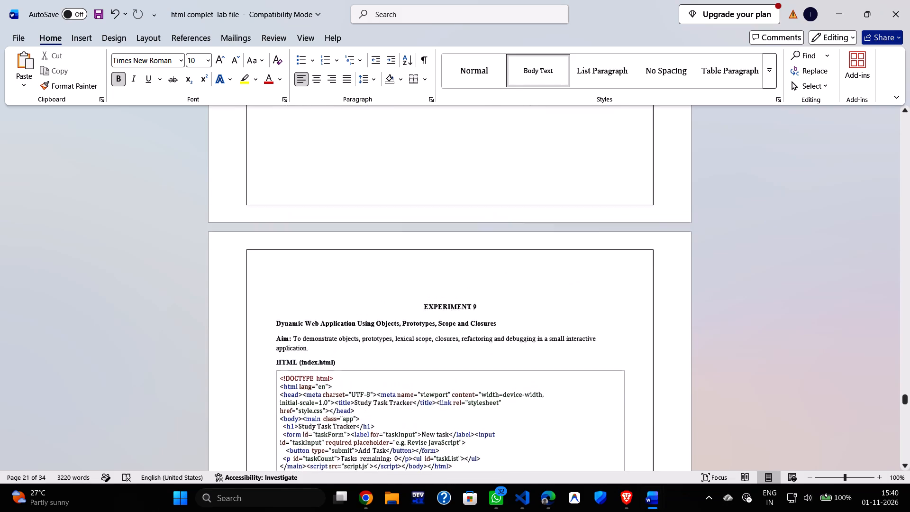
scroll(517, 421, down, 4)
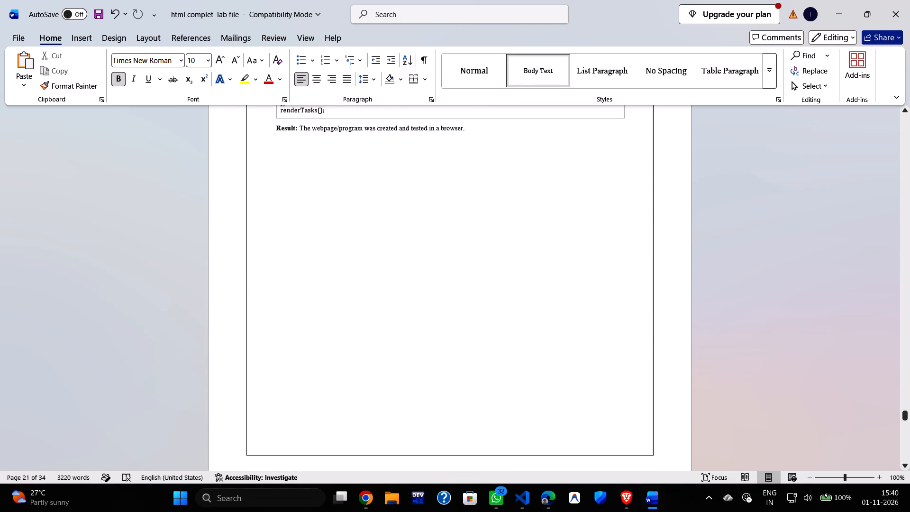
scroll(517, 421, down, 5)
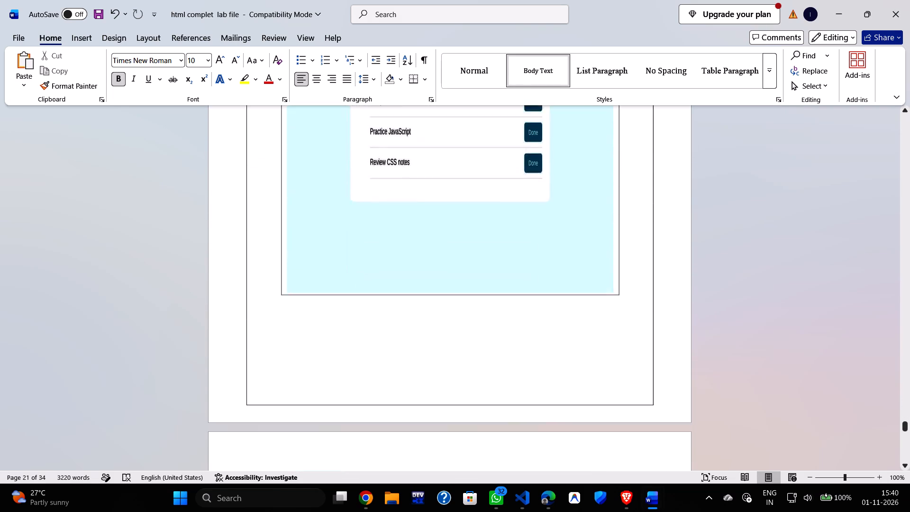
scroll(517, 421, down, 8)
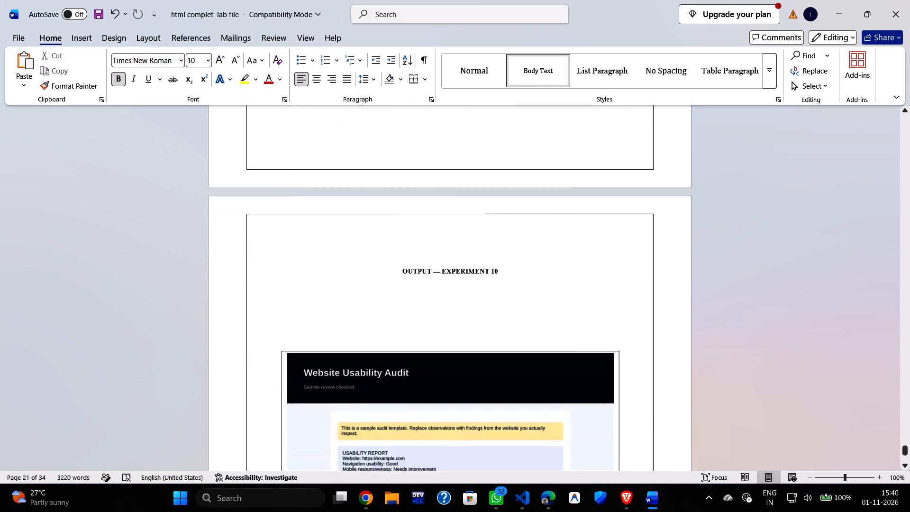
scroll(517, 421, down, 6)
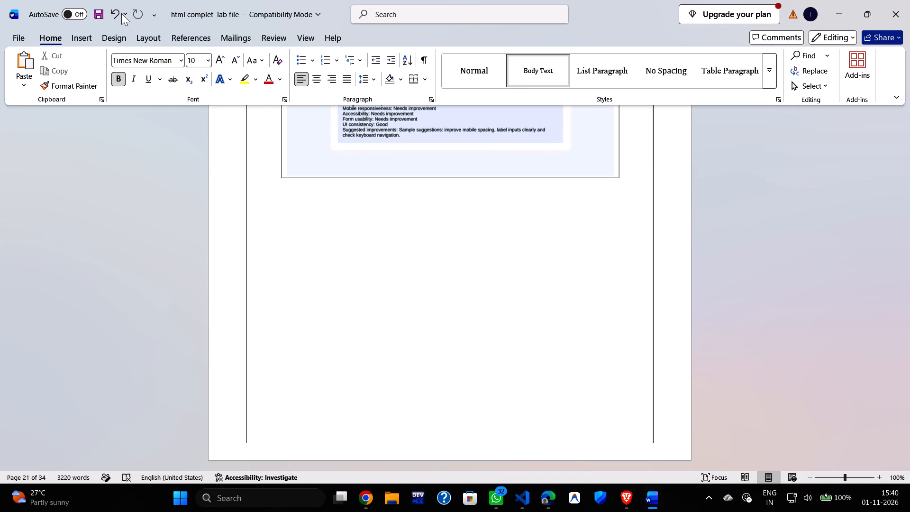
Save the edited lab file document.
click(94, 11)
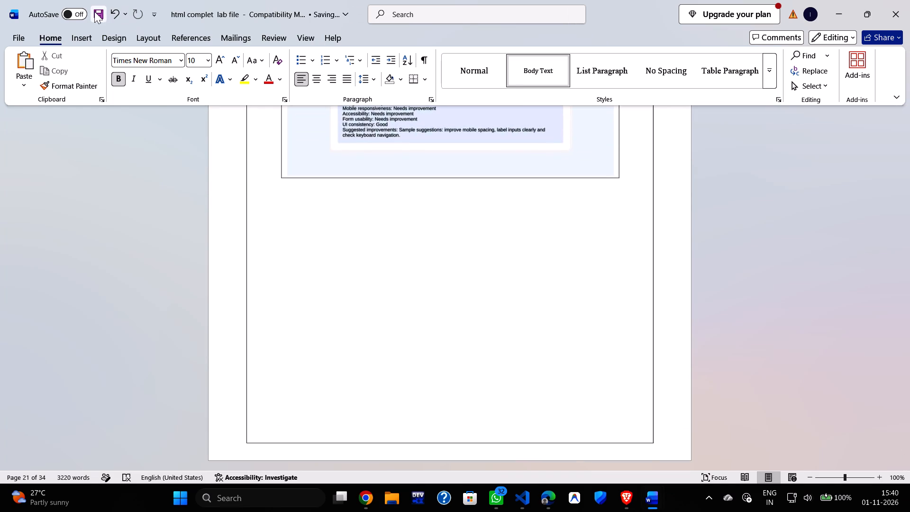
click(94, 11)
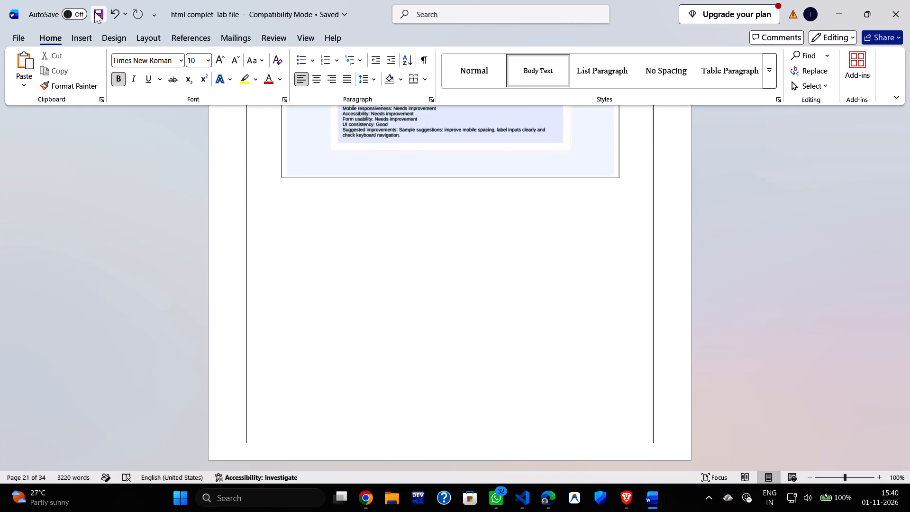
click(94, 11)
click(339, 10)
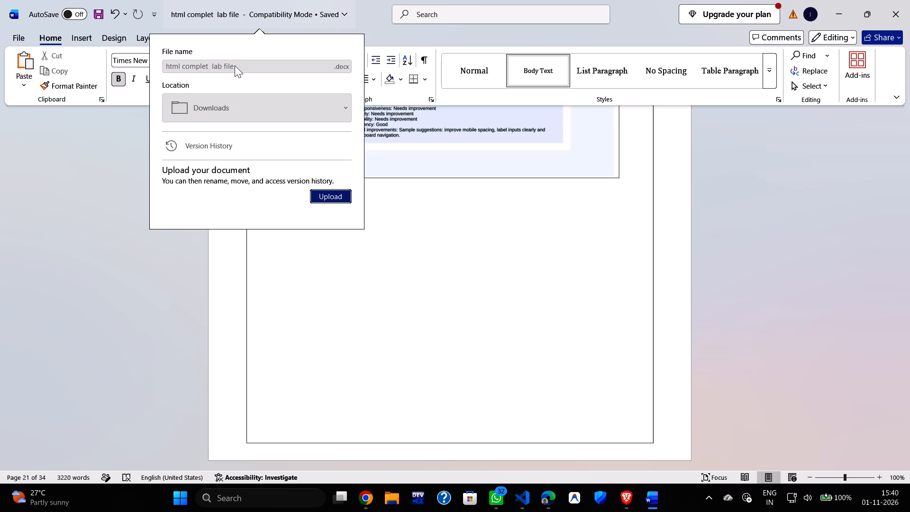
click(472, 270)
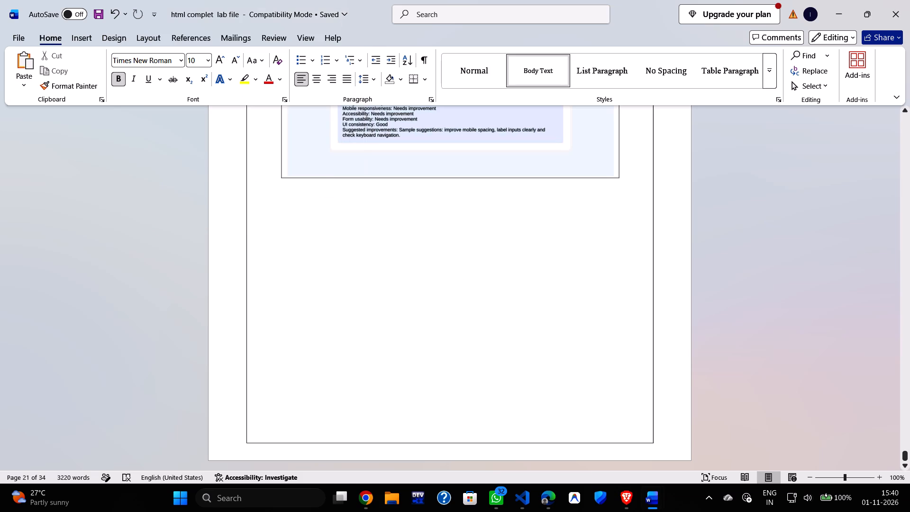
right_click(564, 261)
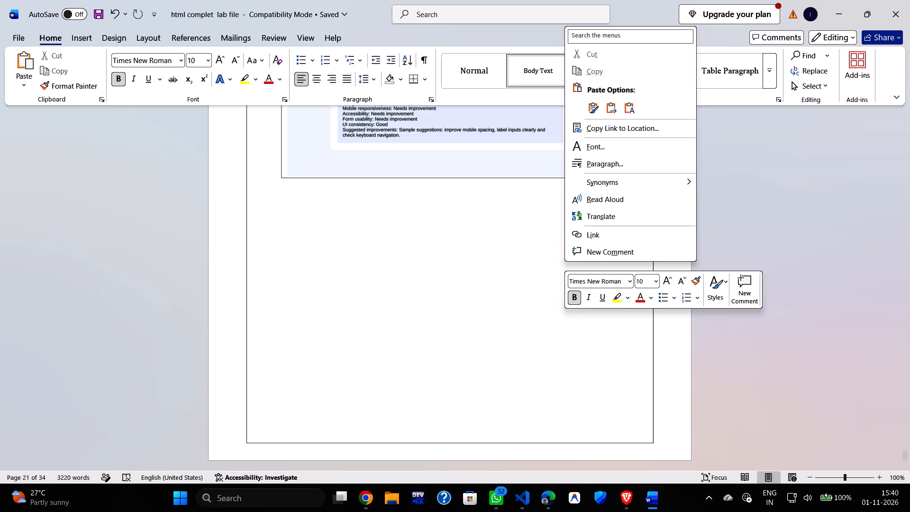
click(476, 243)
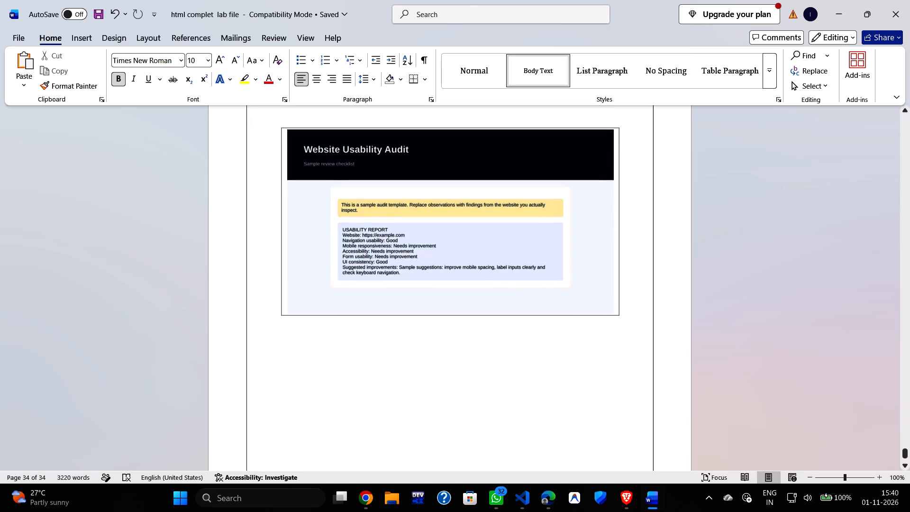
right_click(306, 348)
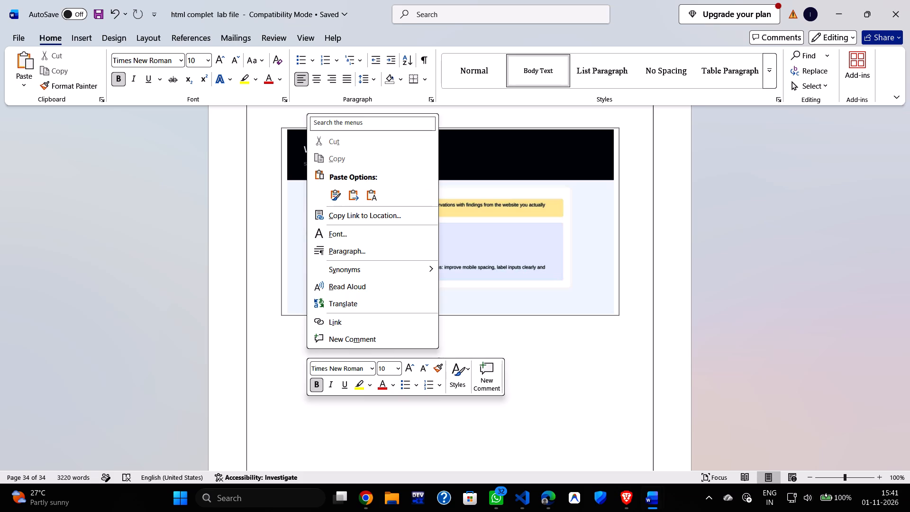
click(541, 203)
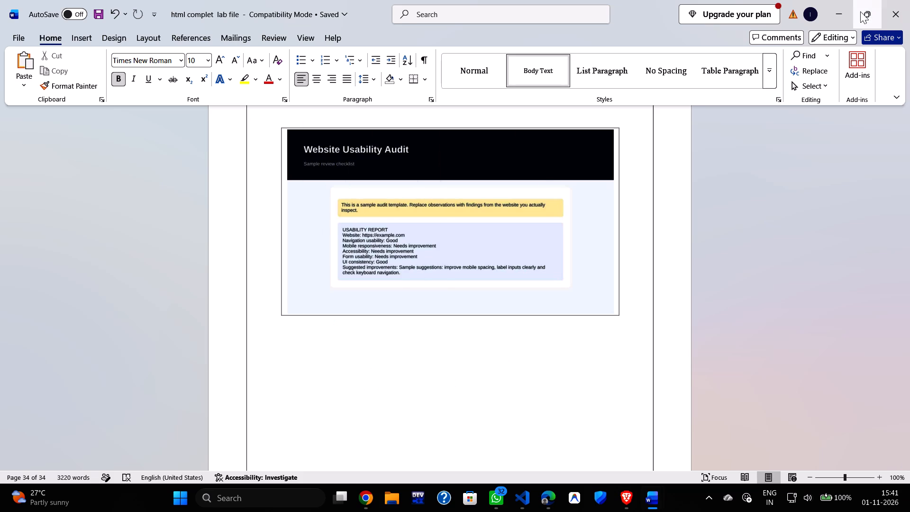
Close the saved lab file document.
click(901, 7)
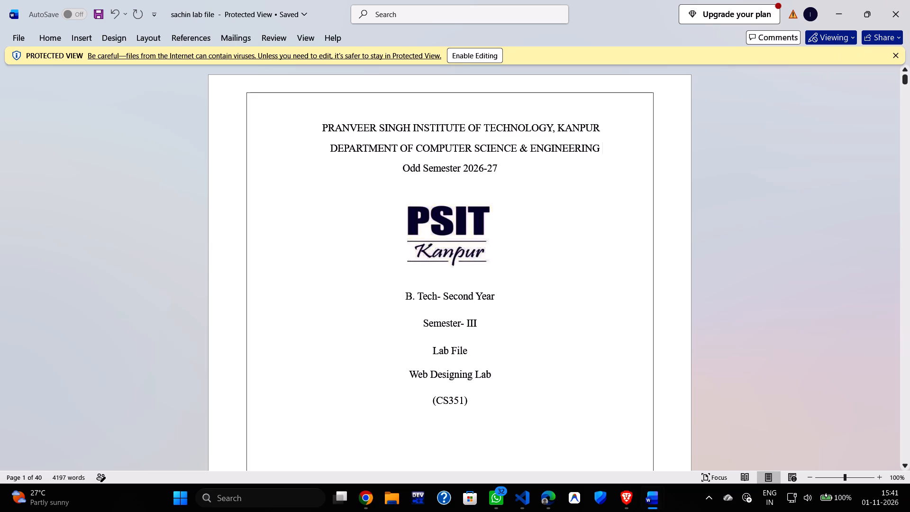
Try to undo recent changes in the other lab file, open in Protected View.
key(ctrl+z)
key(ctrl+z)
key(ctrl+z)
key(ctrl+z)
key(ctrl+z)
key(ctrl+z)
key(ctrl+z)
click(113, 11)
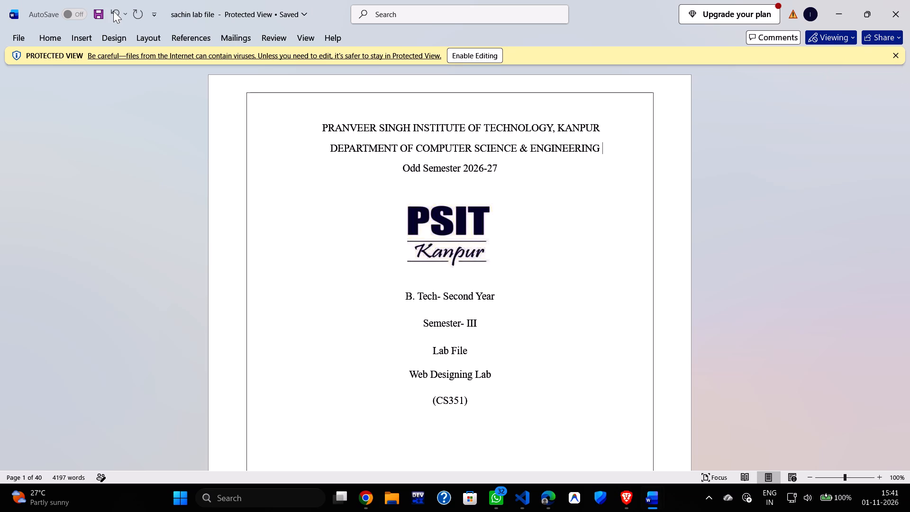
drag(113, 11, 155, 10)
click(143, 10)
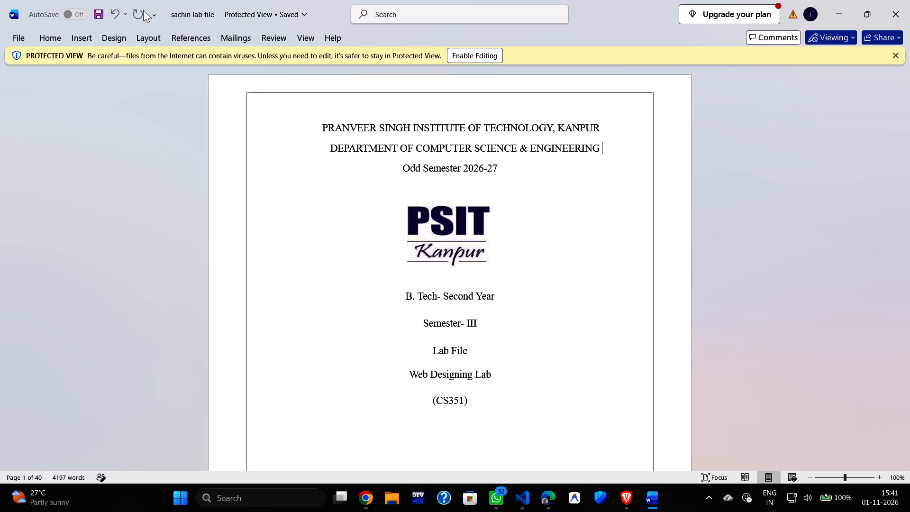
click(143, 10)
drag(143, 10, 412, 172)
Examine the other lab file's vision and mission statements, course outcomes, experiment list and CSS code pages.
scroll(412, 172, down, 13)
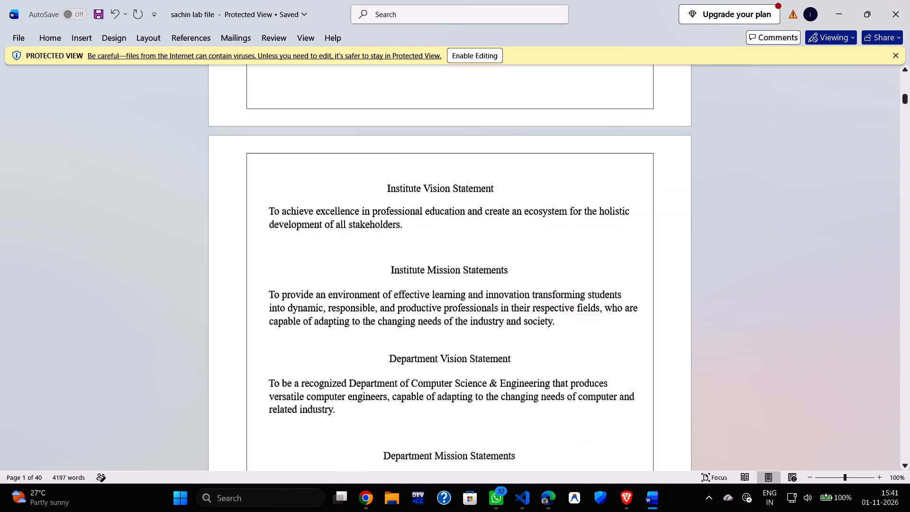
scroll(412, 172, down, 12)
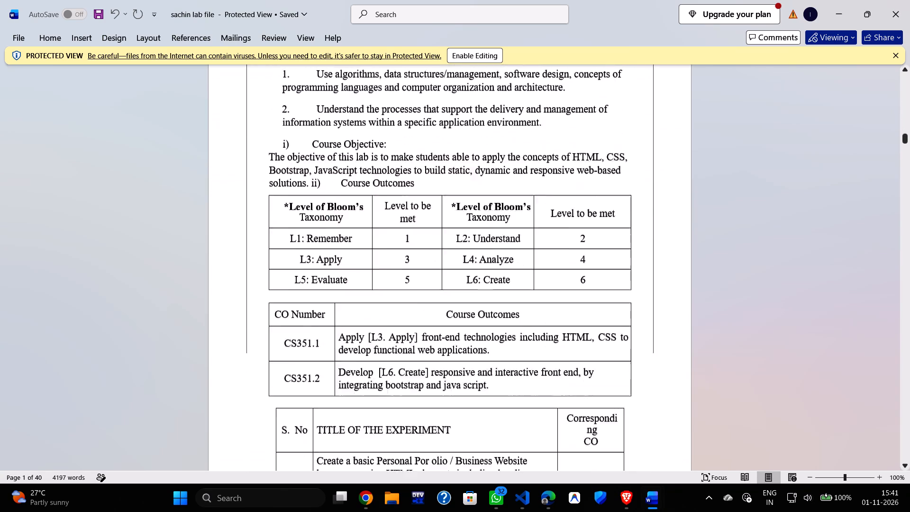
scroll(412, 172, down, 19)
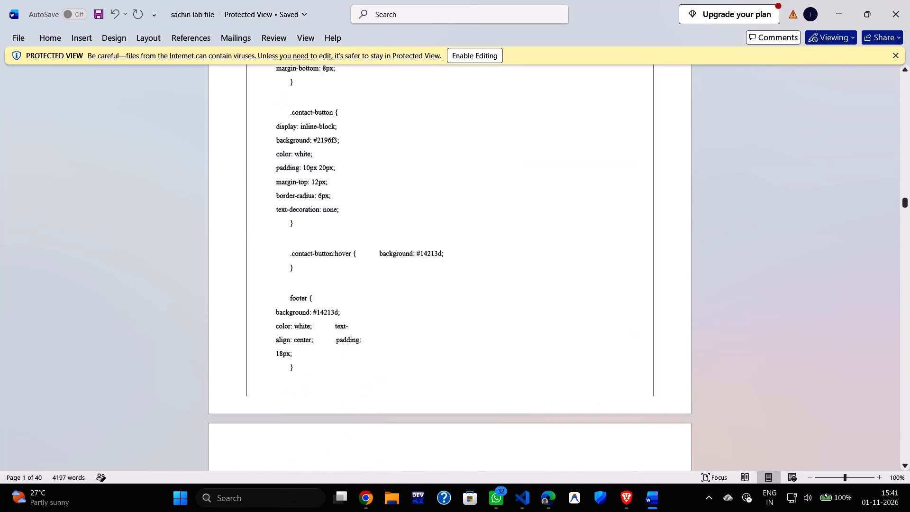
scroll(412, 172, down, 5)
scroll(412, 172, up, 12)
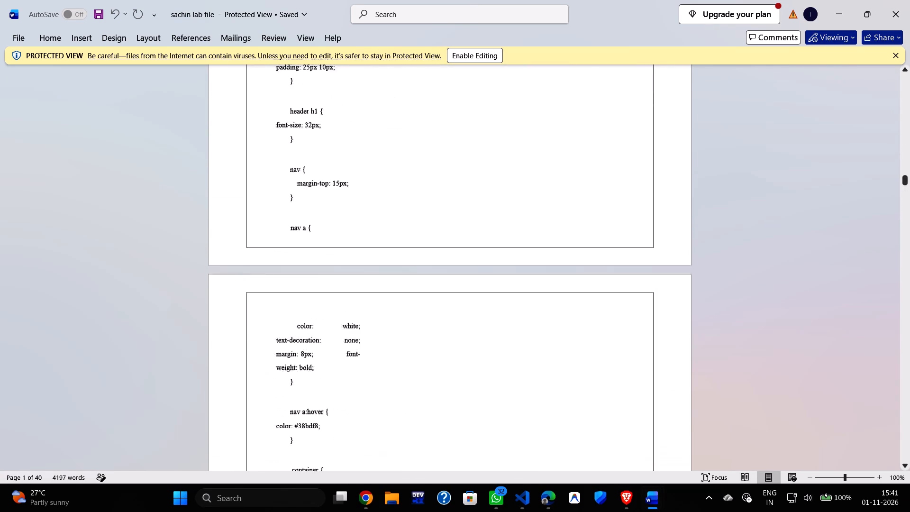
scroll(412, 172, up, 9)
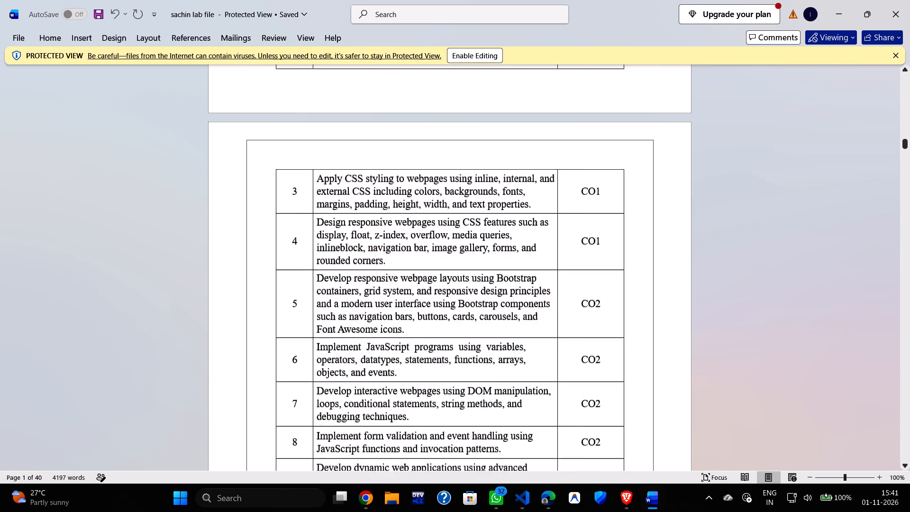
Review the protected lab file from its experiment list back through the program outcomes to the table of contents.
scroll(412, 172, up, 4)
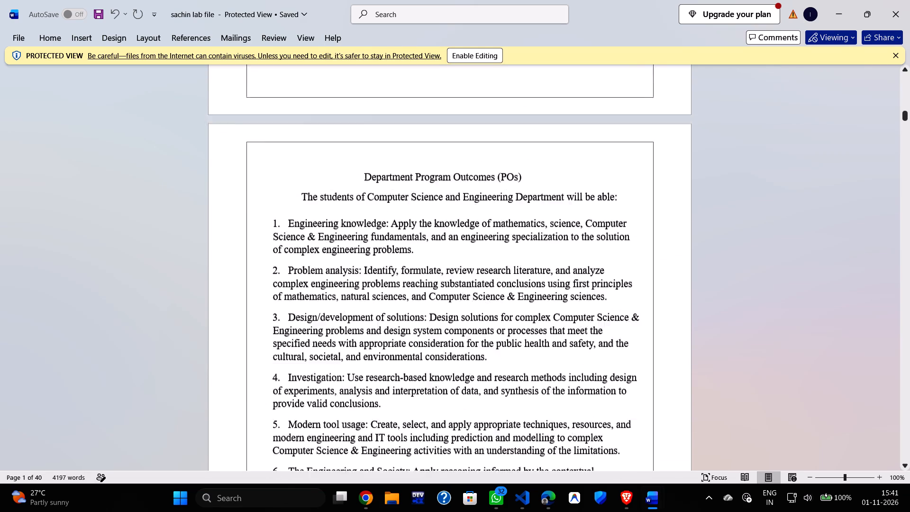
scroll(412, 172, up, 6)
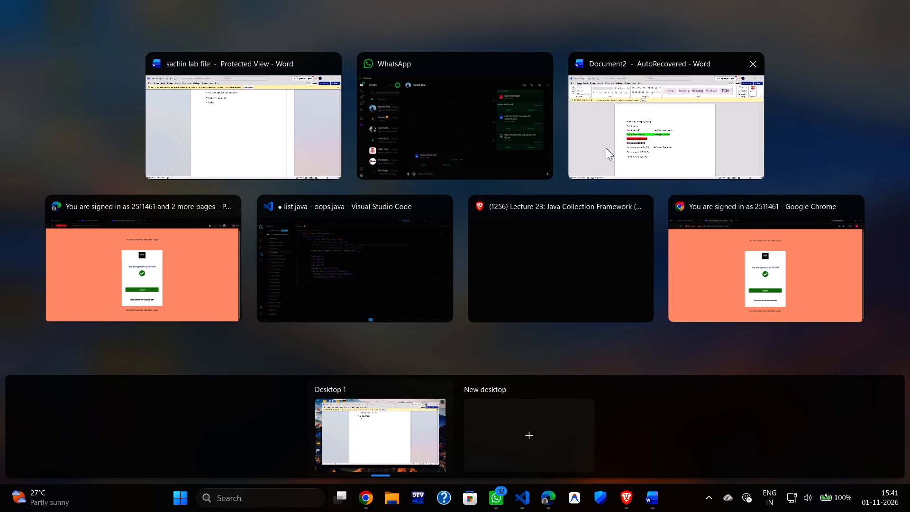
Glance at the recovered Document2 and return to the lab file open in Protected View.
click(606, 148)
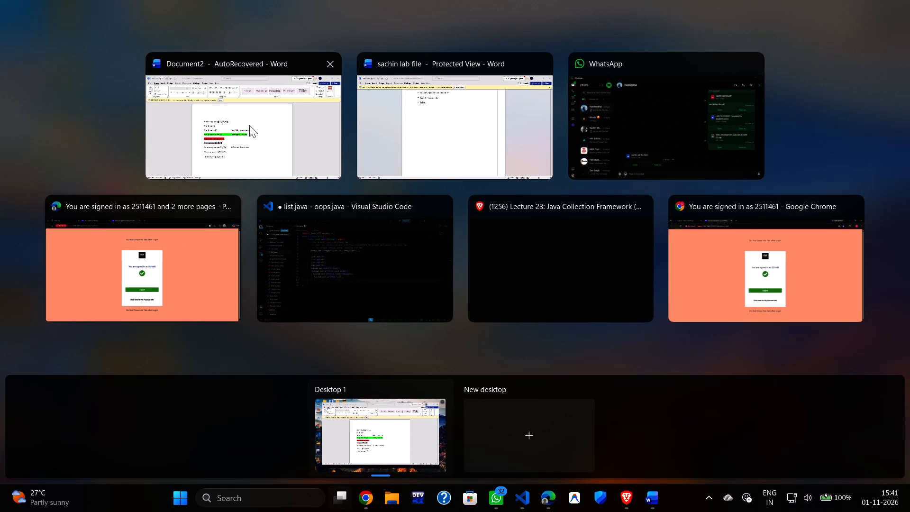
click(378, 128)
Examine the lab file's vision and mission statements, experiment tables and cover page.
scroll(510, 205, down, 5)
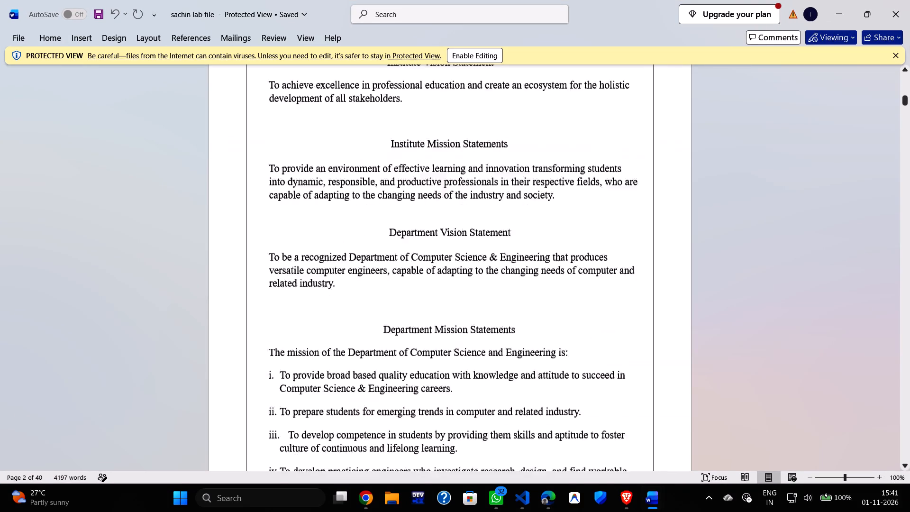
scroll(510, 205, down, 15)
scroll(510, 205, up, 11)
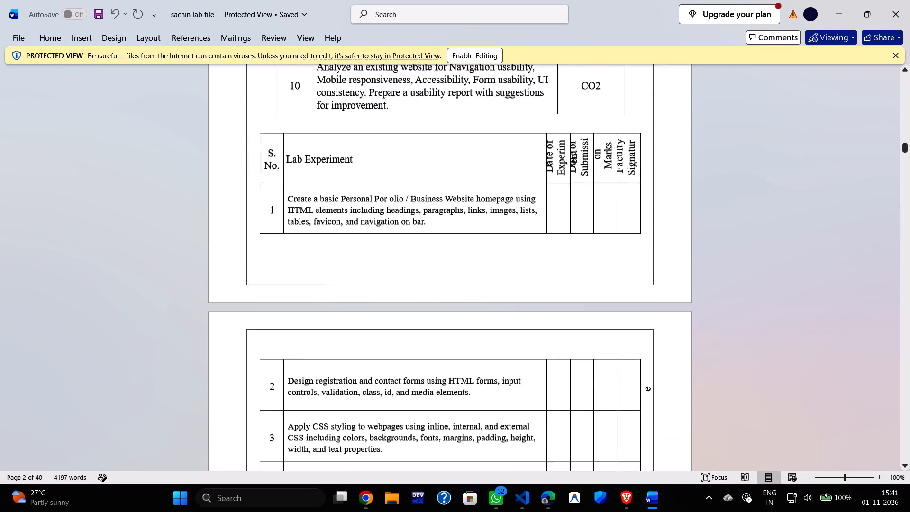
scroll(510, 205, up, 19)
click(266, 20)
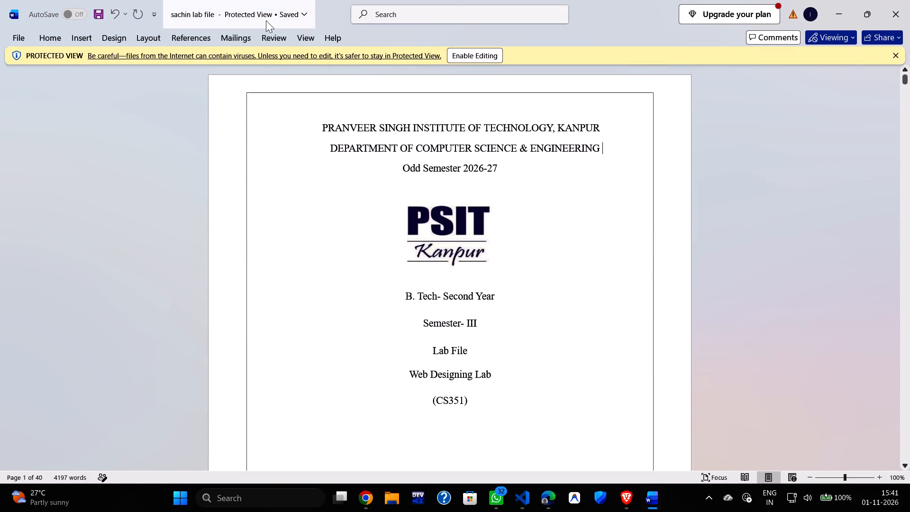
click(467, 331)
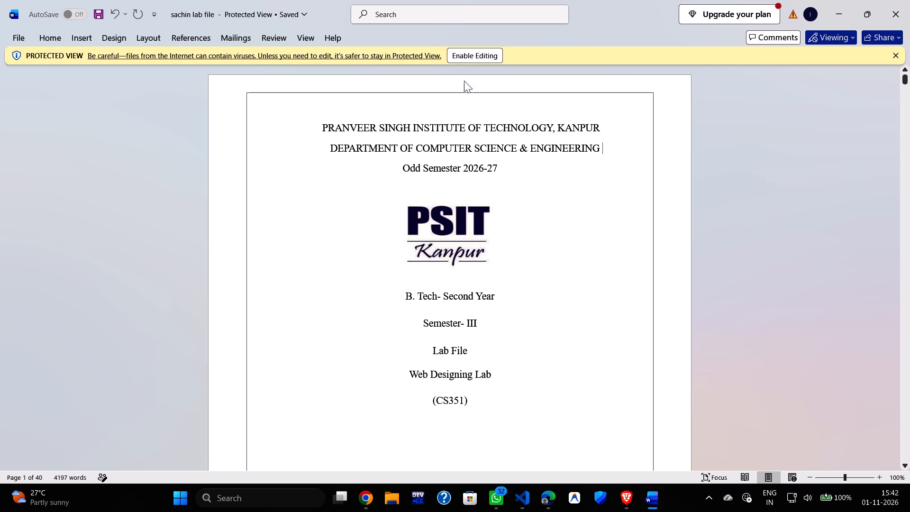
Examine the lab file's experiment pages from the CSS code through Experiment 8 and the JavaScript Basics output screenshot.
scroll(457, 319, down, 8)
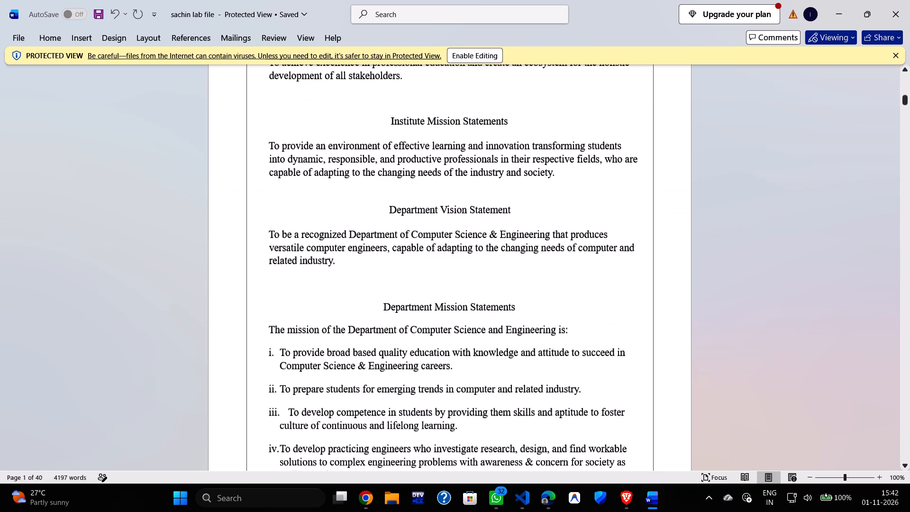
scroll(457, 319, down, 15)
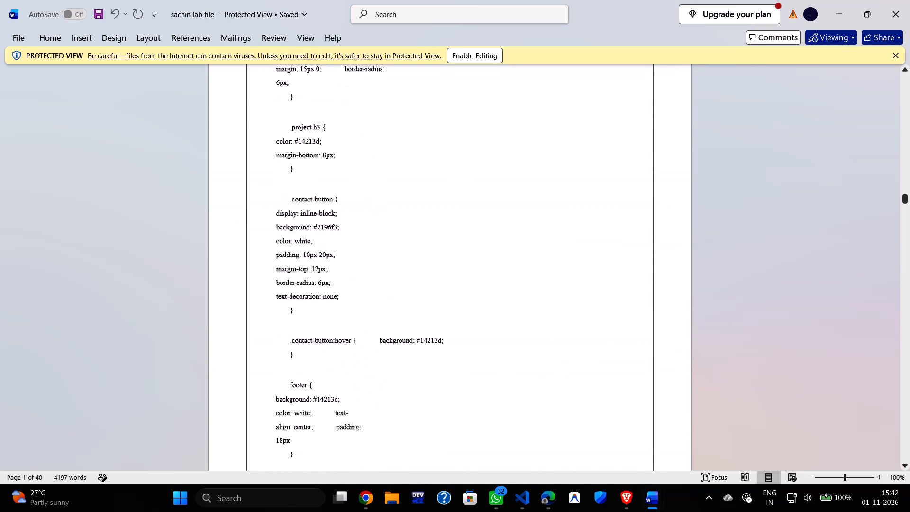
scroll(457, 319, down, 15)
scroll(457, 319, down, 20)
scroll(457, 319, down, 20)
scroll(457, 319, down, 20)
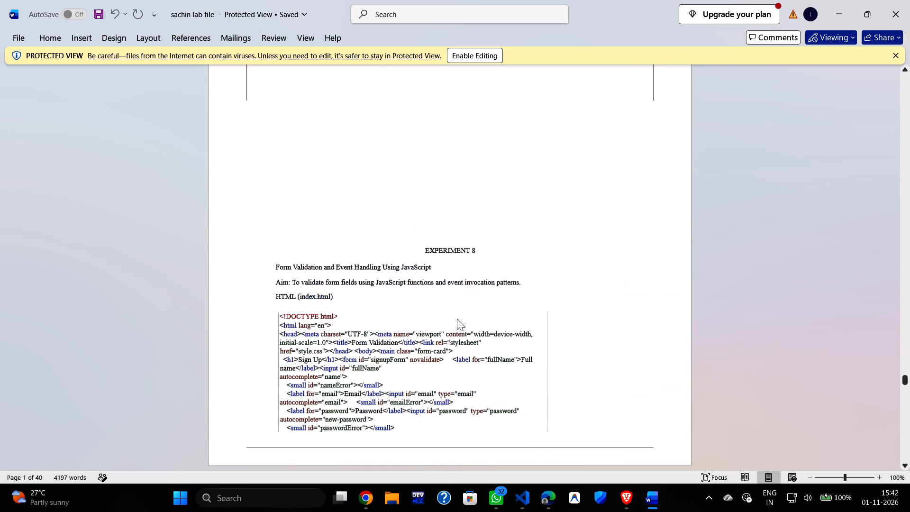
scroll(457, 319, down, 16)
scroll(457, 319, up, 11)
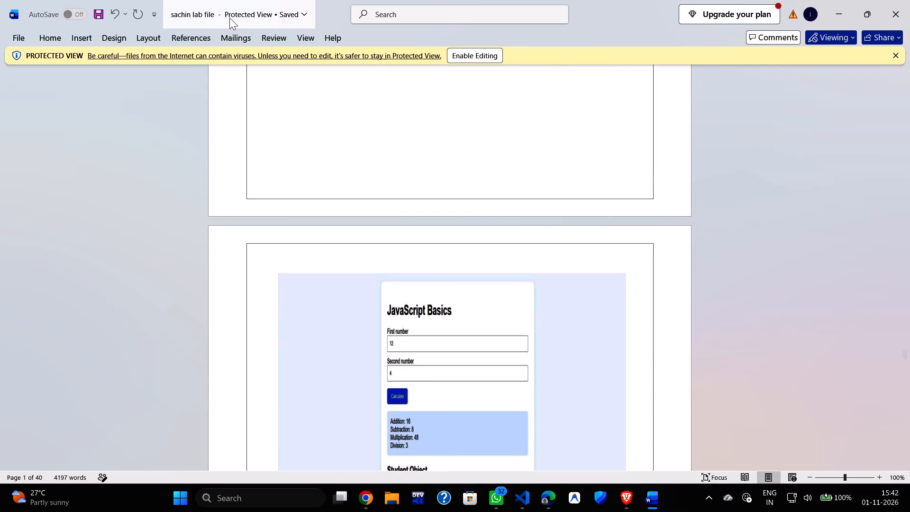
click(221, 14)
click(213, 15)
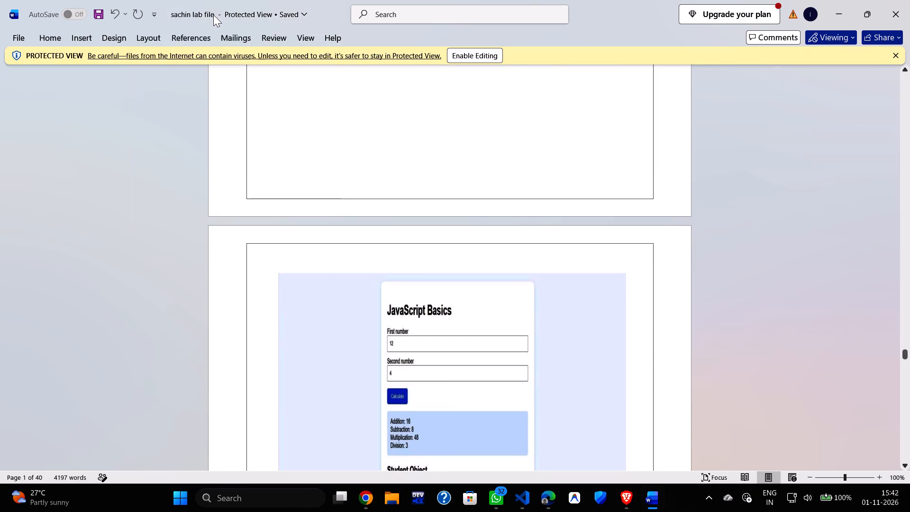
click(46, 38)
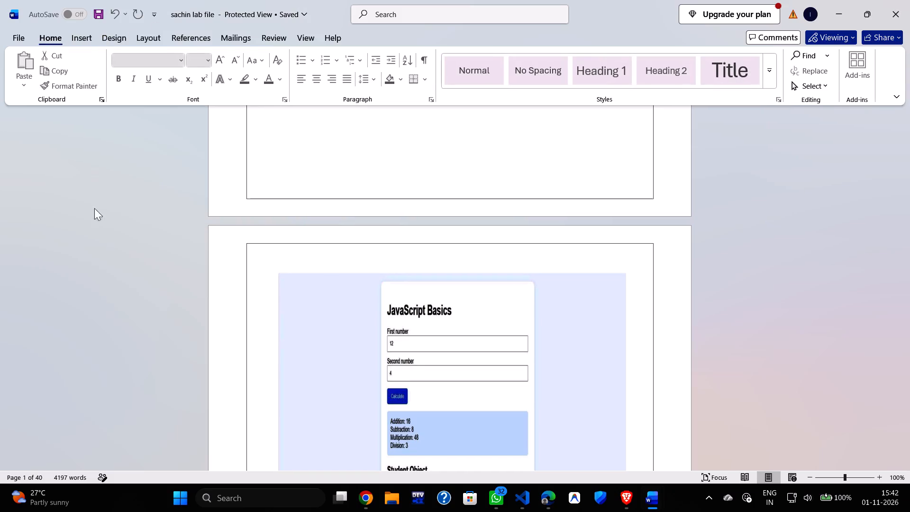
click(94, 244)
Review the lab file's program outcomes, experiment list and the submission details on the cover page.
scroll(430, 259, up, 4)
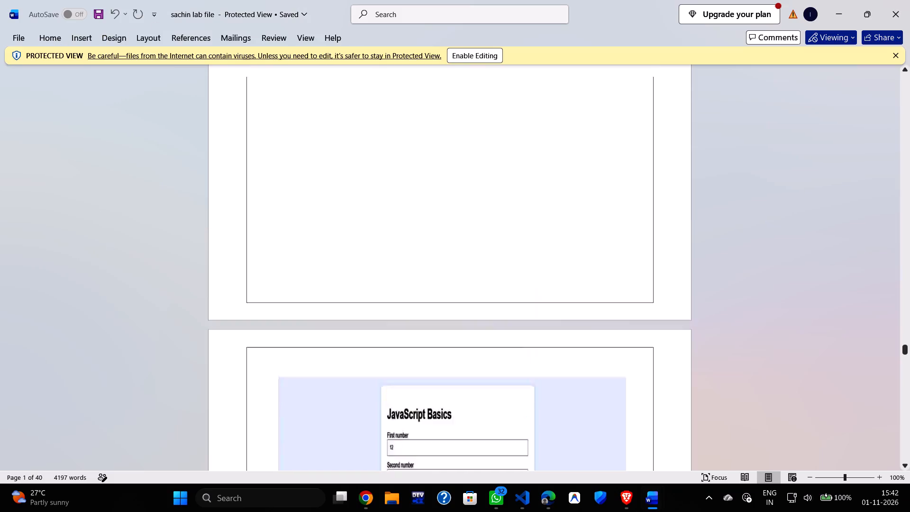
scroll(430, 259, up, 14)
scroll(430, 259, up, 20)
scroll(430, 259, up, 10)
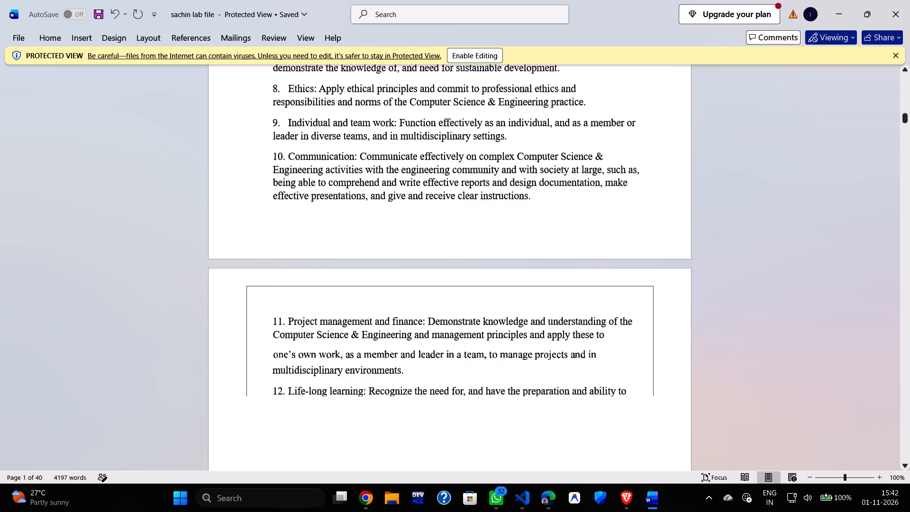
scroll(430, 262, up, 1)
scroll(430, 262, down, 13)
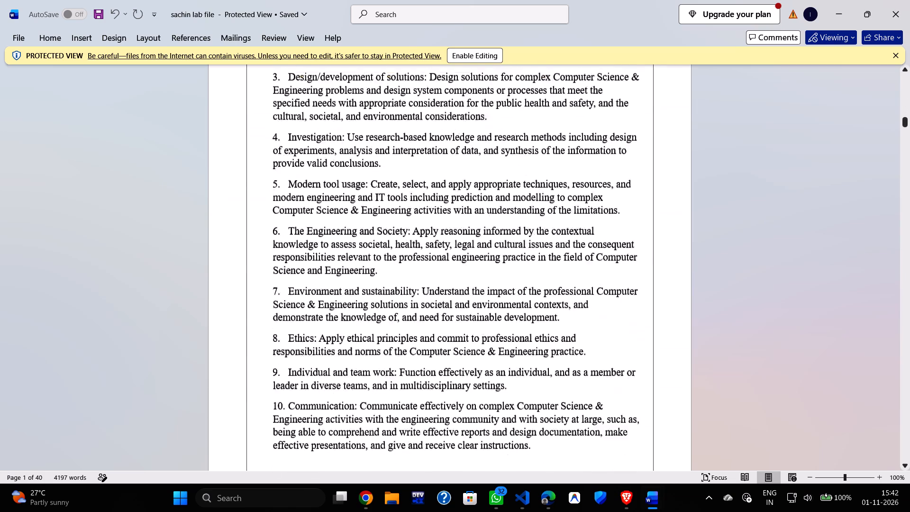
scroll(430, 262, down, 8)
scroll(430, 262, up, 2)
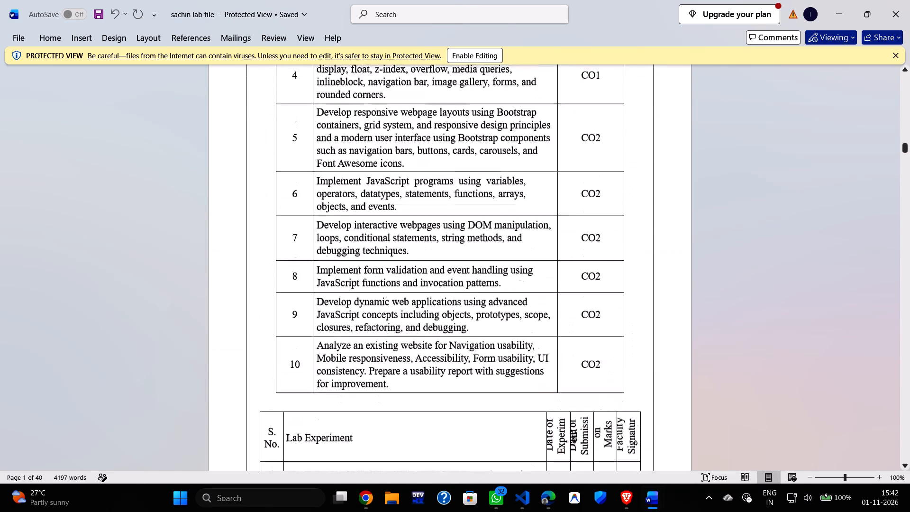
scroll(430, 262, up, 1)
scroll(430, 262, down, 3)
scroll(430, 262, up, 1)
scroll(430, 262, right, 1)
scroll(430, 262, up, 20)
scroll(430, 262, up, 20)
scroll(430, 262, up, 20)
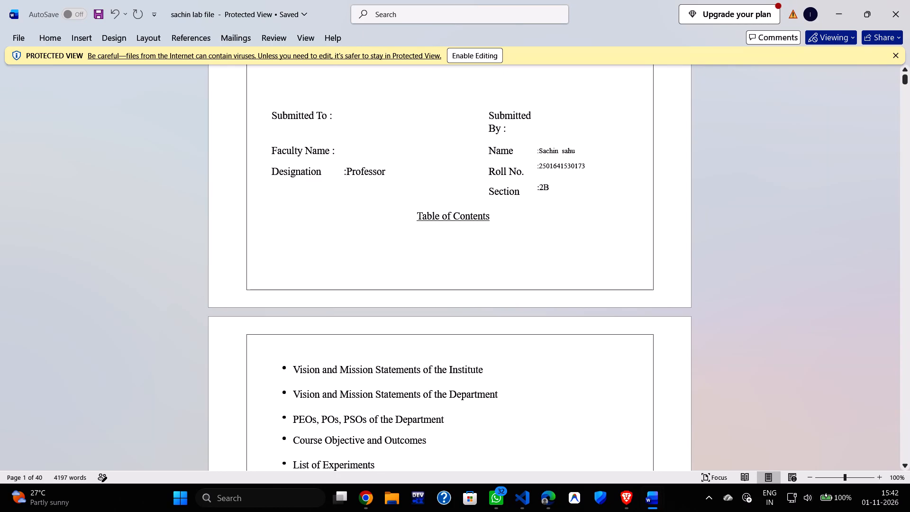
Minimize the protected lab file window.
click(842, 10)
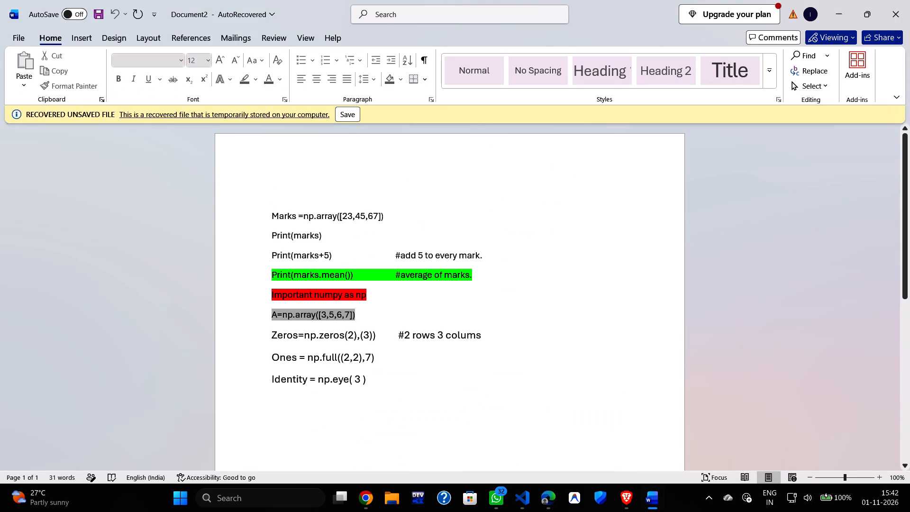
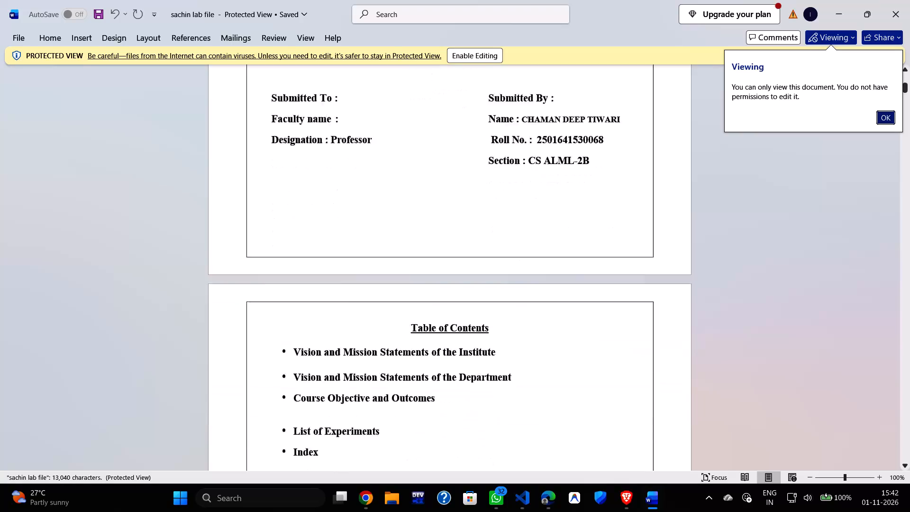
Dismiss the viewing notice and enable editing for the protected lab file.
scroll(517, 383, down, 5)
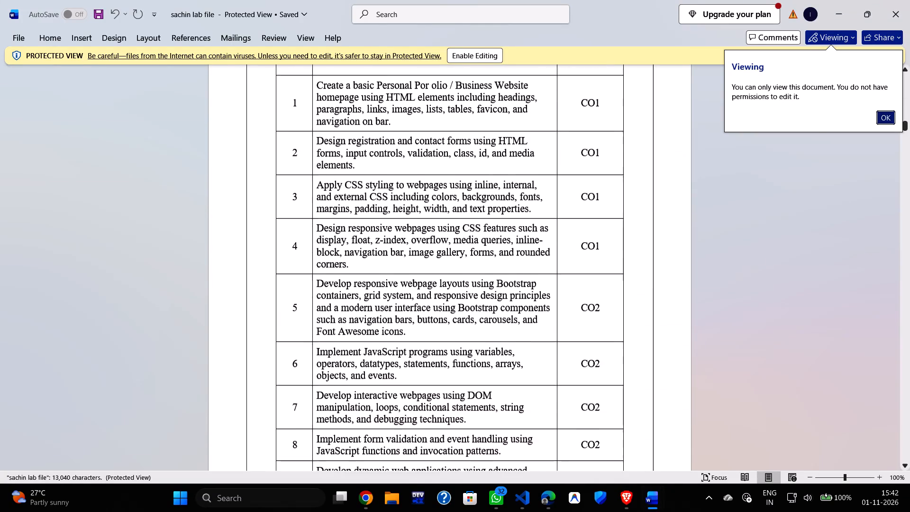
scroll(517, 383, down, 1)
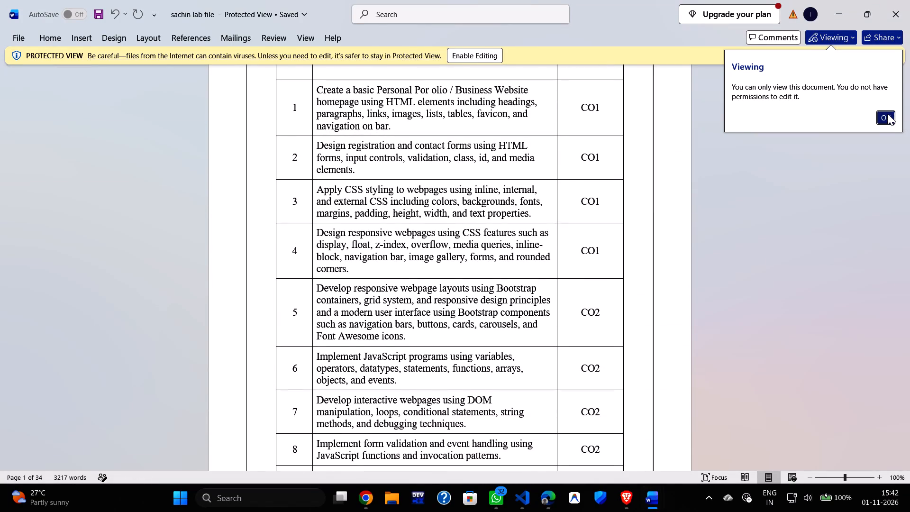
click(887, 113)
click(473, 59)
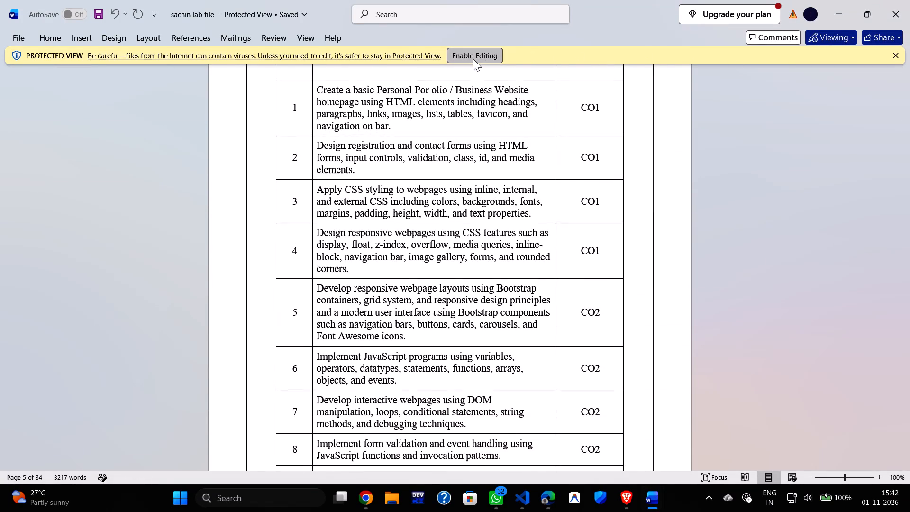
Change the department line on the cover page to read "DEPARTMENT OF CS AIML".
scroll(574, 189, up, 1)
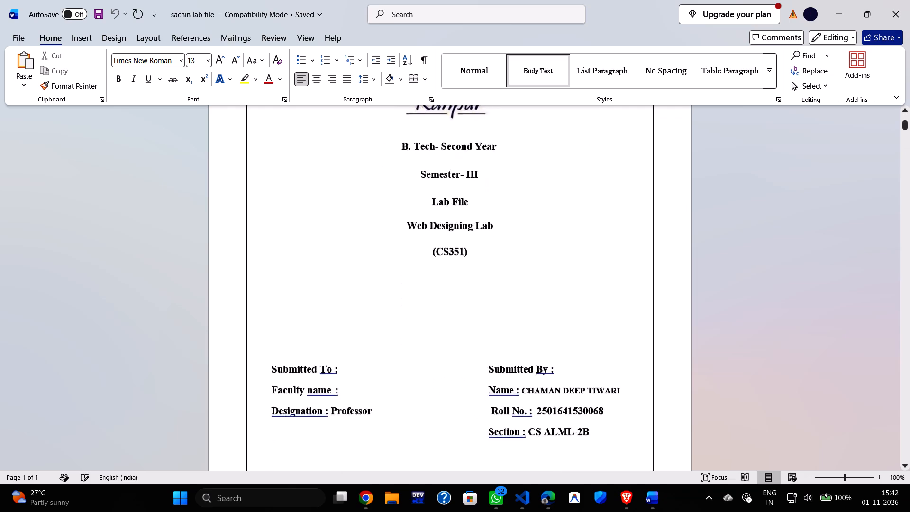
scroll(574, 189, up, 1)
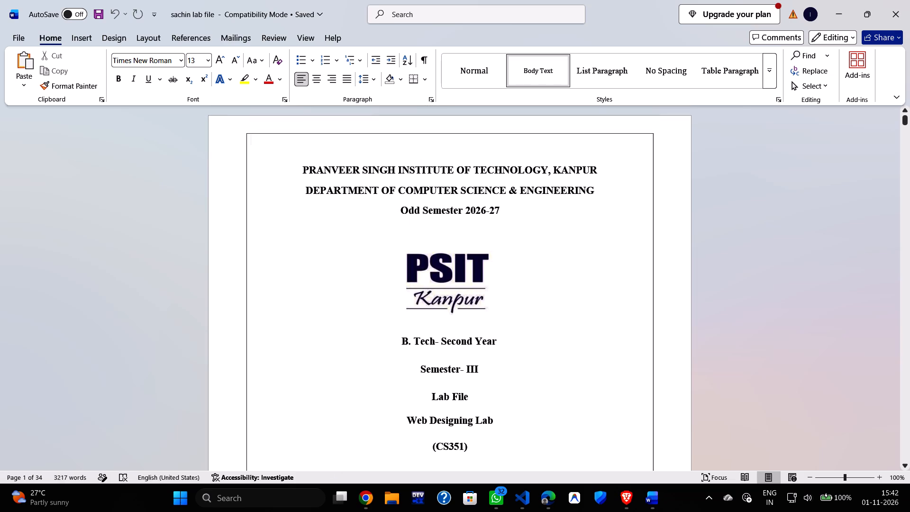
click(598, 189)
key(BackSpace)
key(BackSpace)
key(BackSpace)
key(BackSpace)
key(BackSpace)
key(BackSpace)
key(BackSpace)
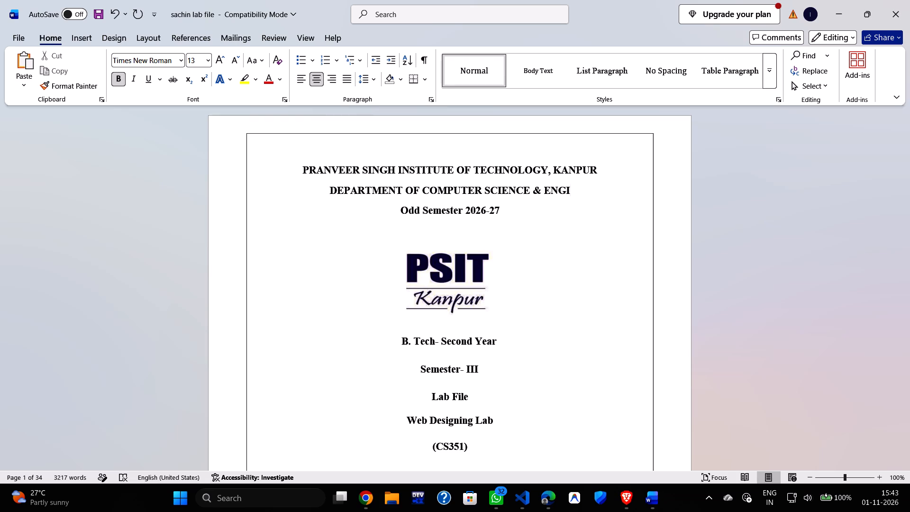
key(BackSpace)
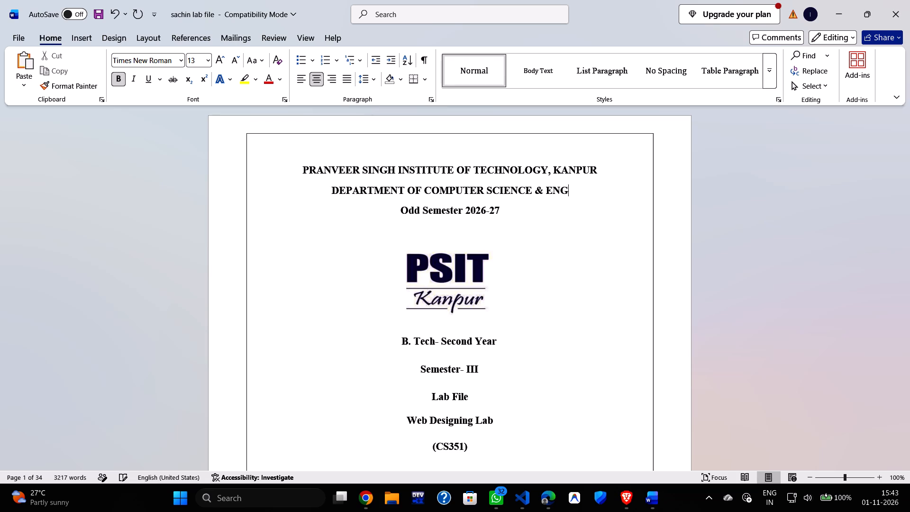
key(BackSpace)
key(BackSpace)
key(BackSpace)
key(BackSpace)
key(BackSpace)
key(BackSpace)
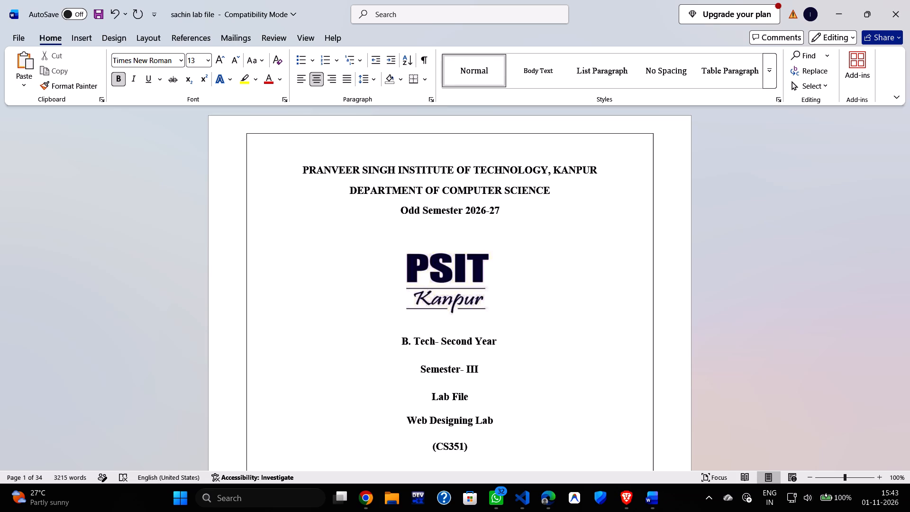
key(space)
key(a)
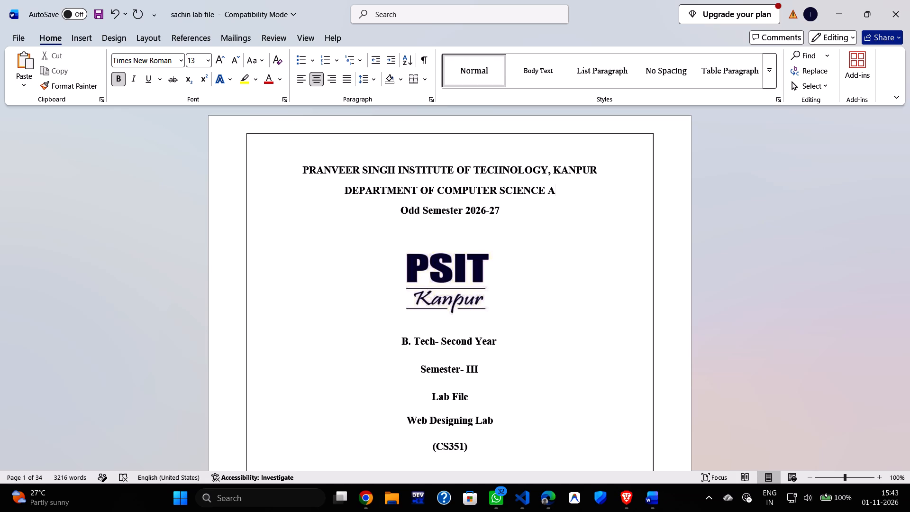
key(BackSpace)
key(BackSpace)
key(BackSpace)
key(BackSpace)
key(BackSpace)
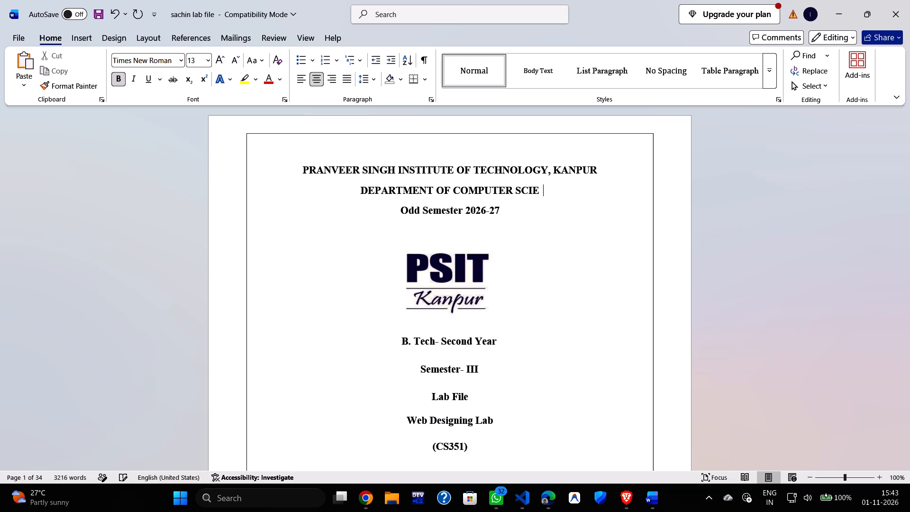
key(BackSpace)
key(BackSpace)
key(BackSpace)
key(BackSpace)
key(BackSpace)
key(BackSpace)
key(BackSpace)
key(BackSpace)
key(BackSpace)
key(BackSpace)
key(BackSpace)
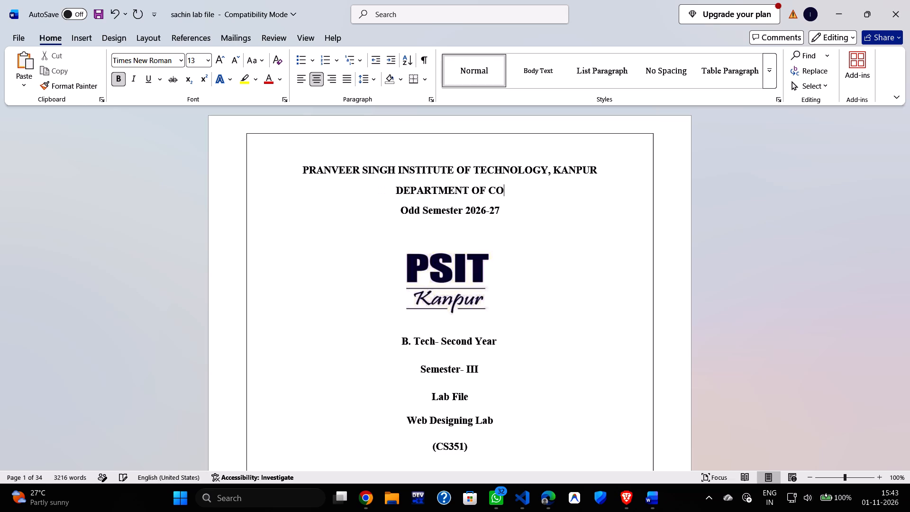
key(BackSpace)
key(BackSpace)
text(CS)
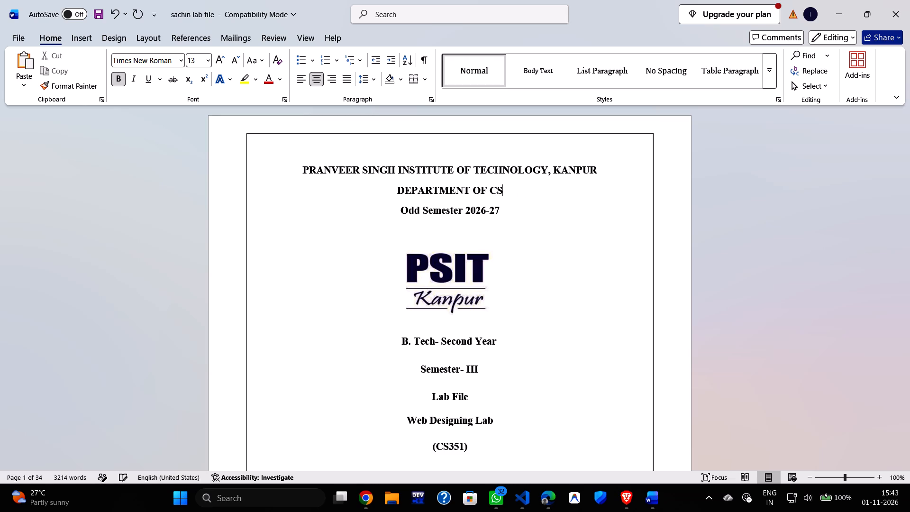
key(space)
text(AIML)
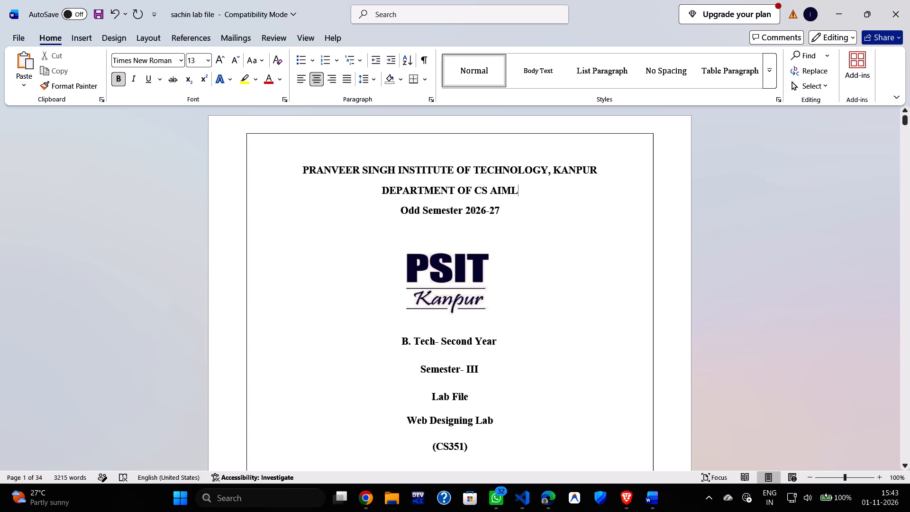
Set the "EXPERIMENT 1" heading's font size to 14.
scroll(530, 195, down, 5)
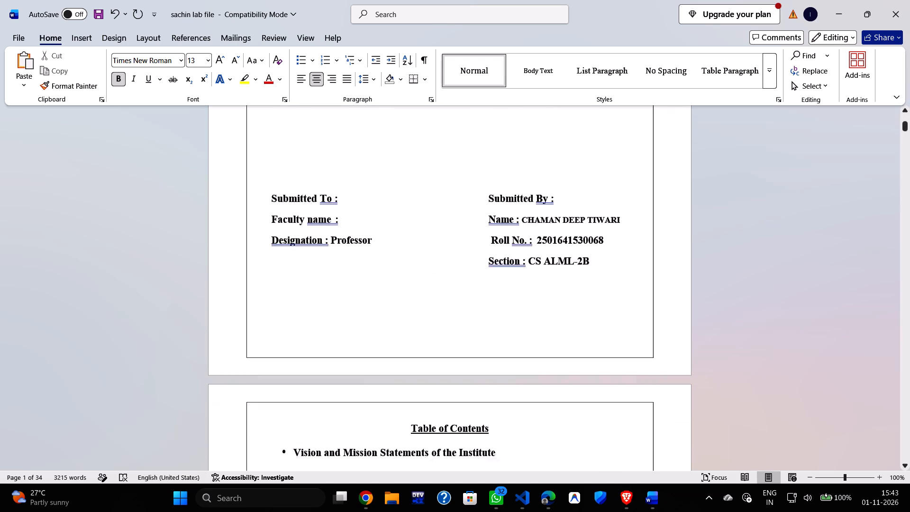
scroll(530, 195, down, 8)
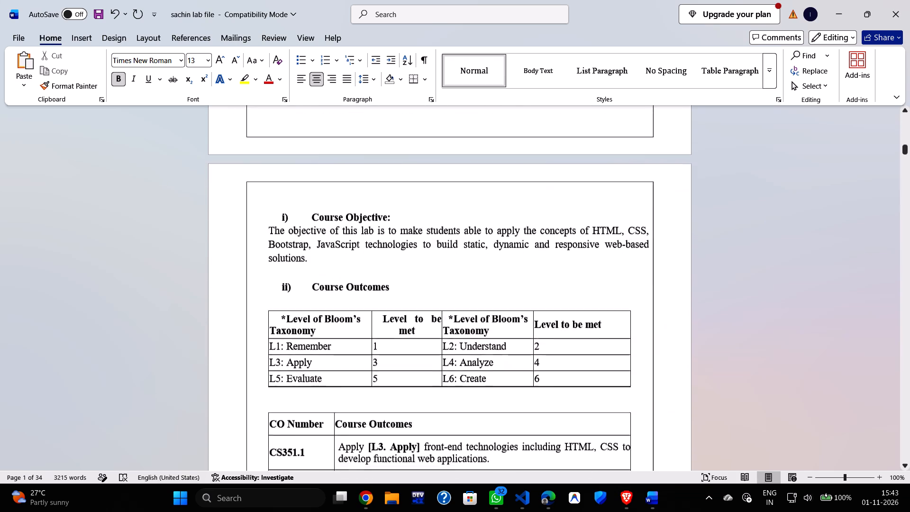
scroll(530, 195, down, 5)
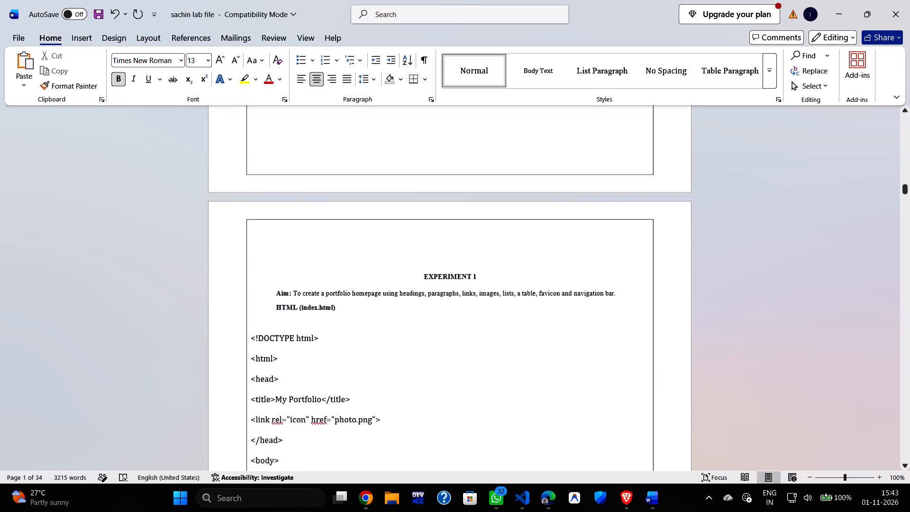
scroll(530, 195, down, 2)
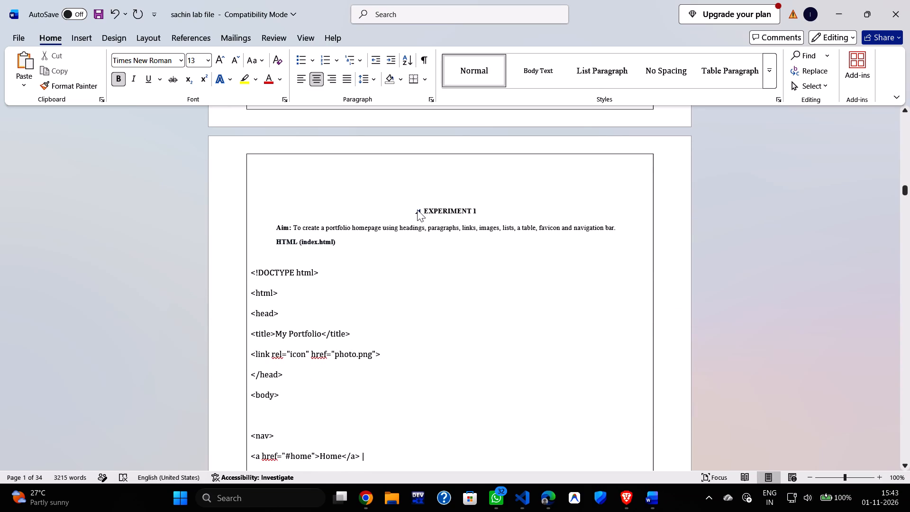
drag(481, 210, 455, 209)
drag(455, 209, 426, 206)
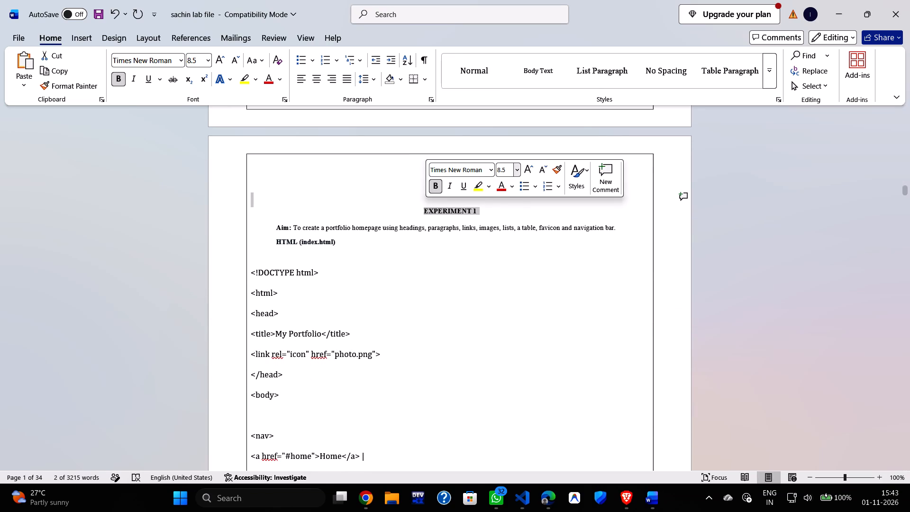
click(507, 166)
click(515, 171)
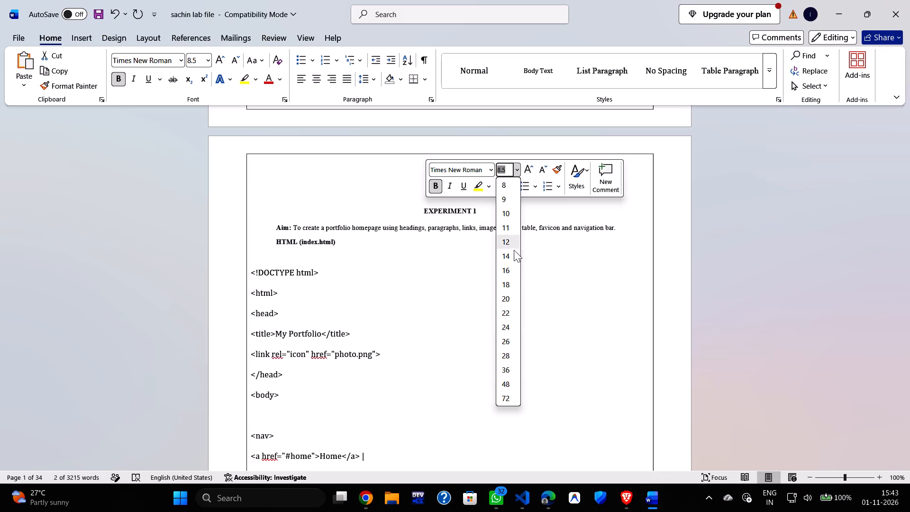
click(514, 252)
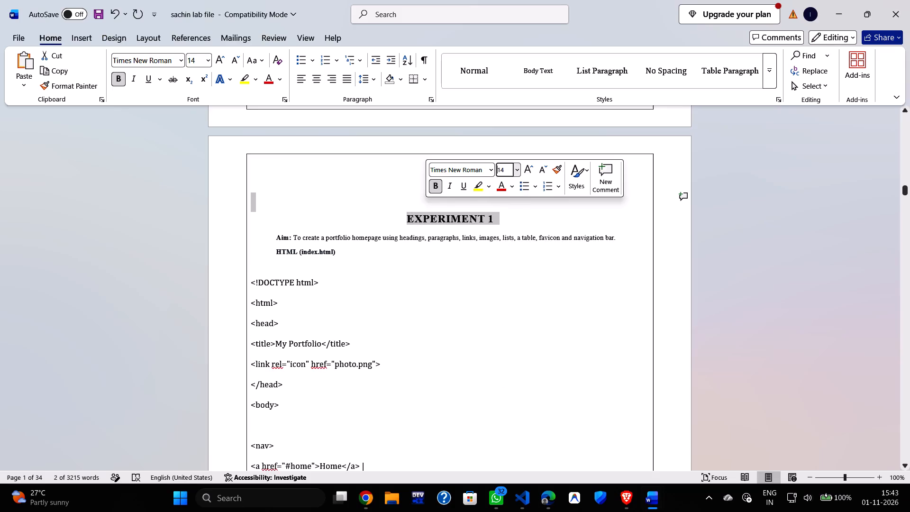
Delete the blank lines above the "EXPERIMENT 1" heading.
click(316, 178)
key(BackSpace)
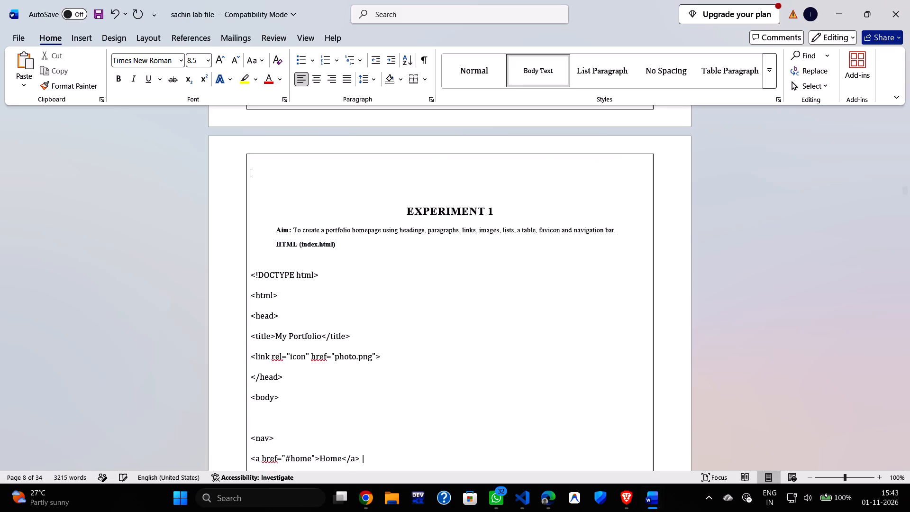
key(BackSpace)
key(BackSpace)
key(BackSpace)
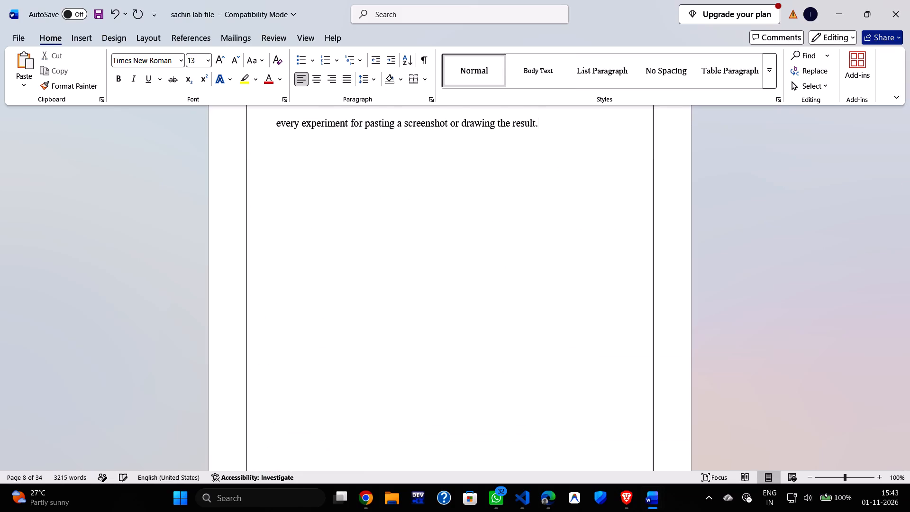
Set the "EXPERIMENT 2" heading's font size to 14.
scroll(366, 165, up, 1)
scroll(362, 183, down, 7)
scroll(362, 183, up, 1)
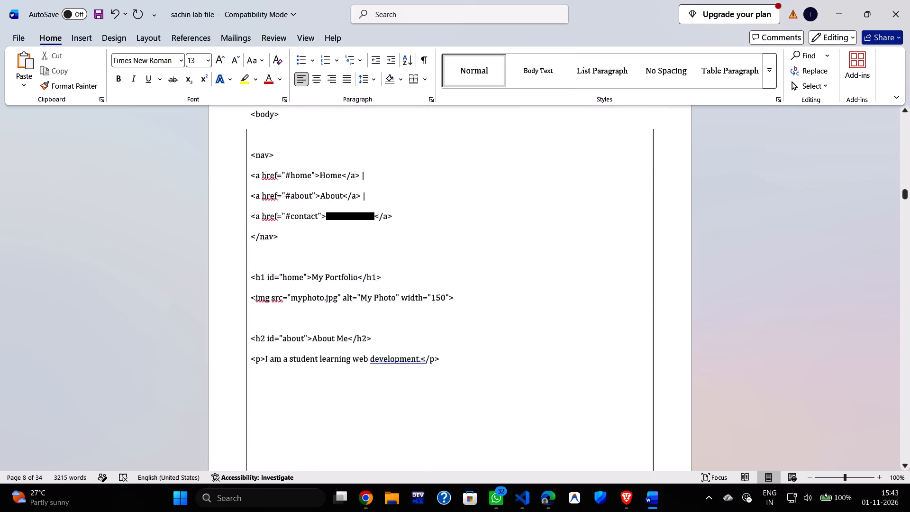
scroll(362, 183, right, 1)
scroll(362, 183, up, 1)
scroll(362, 183, down, 5)
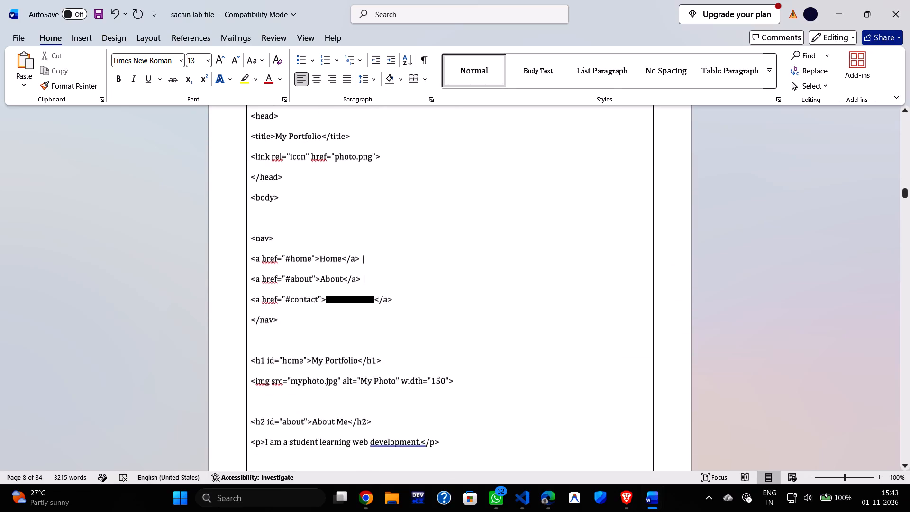
scroll(362, 183, down, 6)
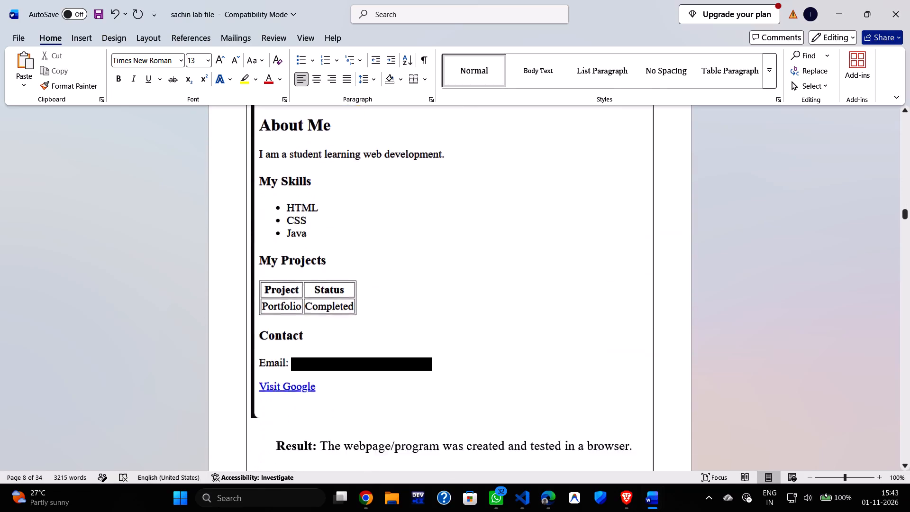
scroll(362, 183, down, 3)
scroll(362, 183, up, 1)
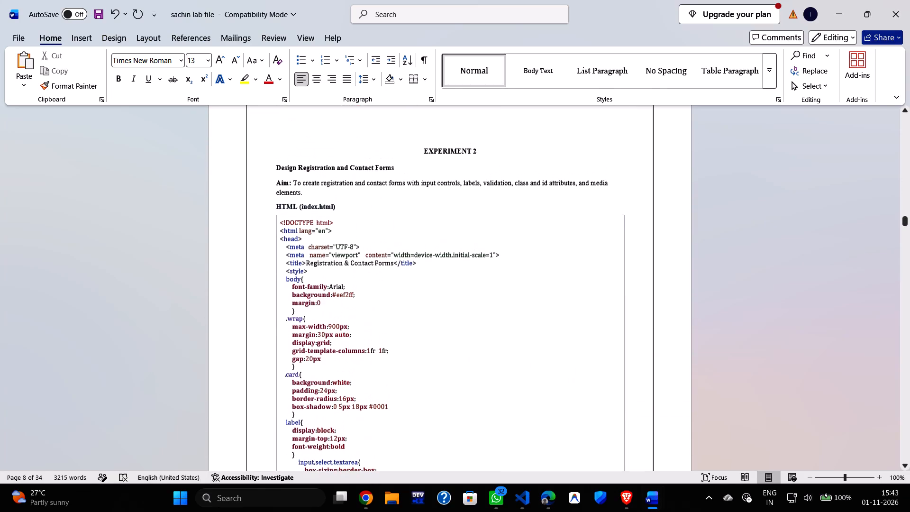
drag(415, 149, 480, 146)
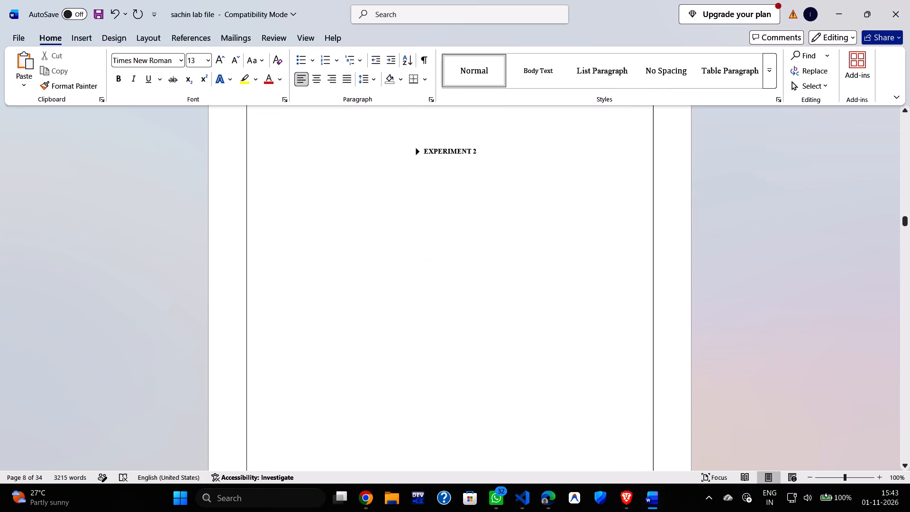
click(416, 152)
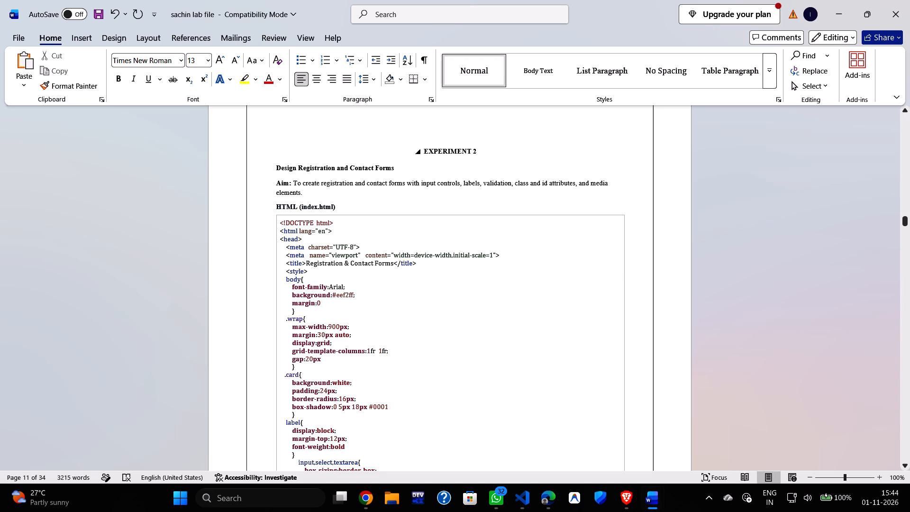
drag(487, 152, 444, 150)
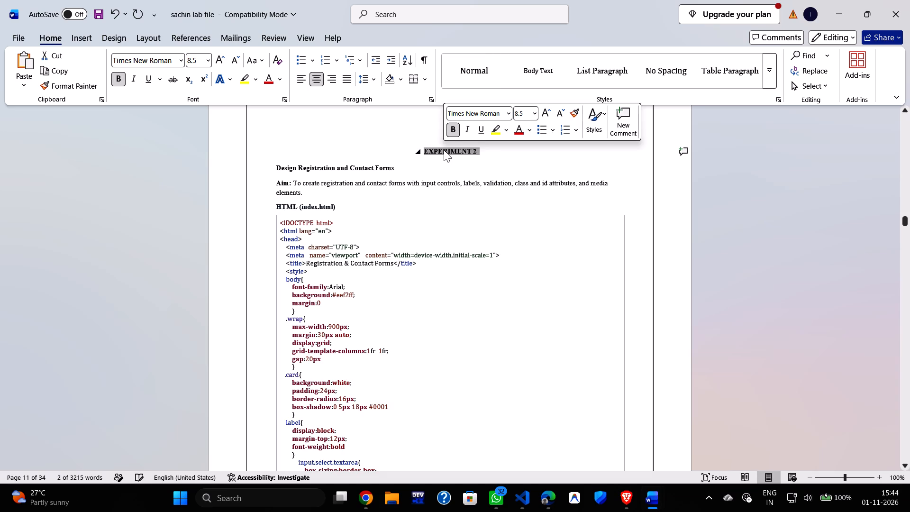
click(535, 113)
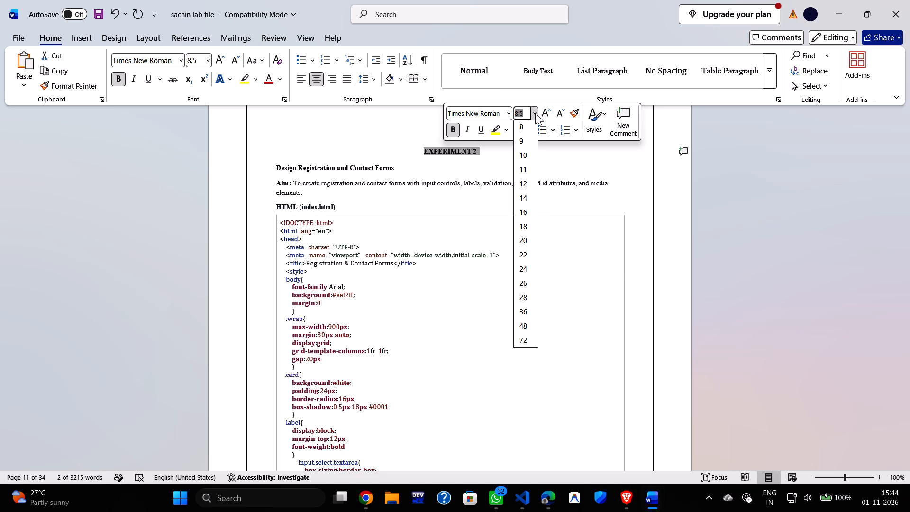
click(530, 194)
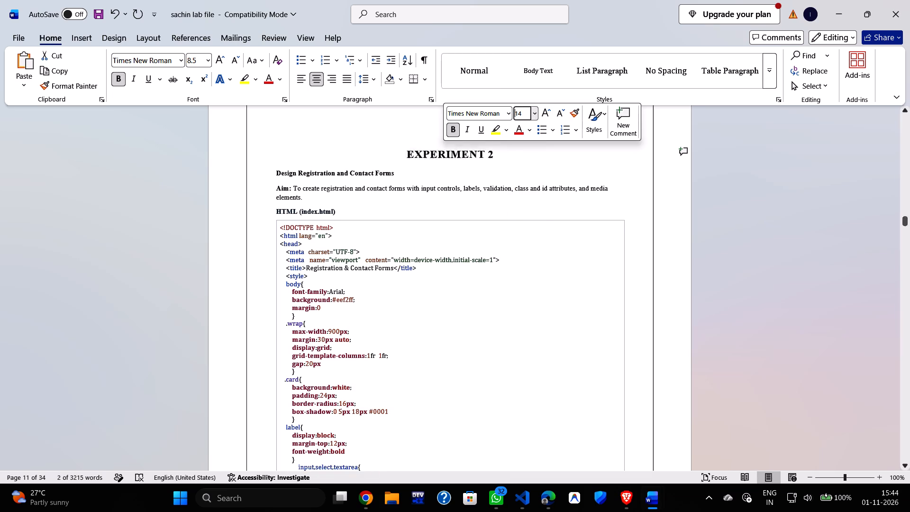
Delete blank lines above the "EXPERIMENT 2" heading.
click(377, 146)
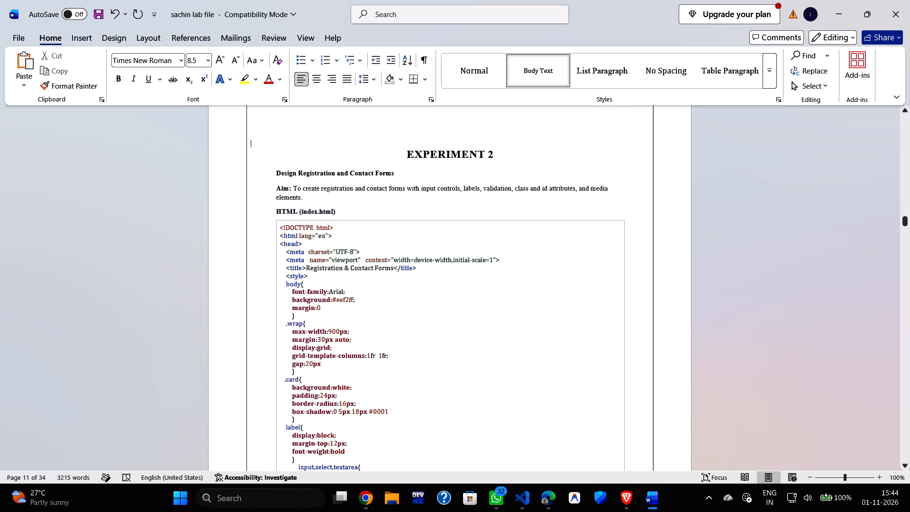
key(BackSpace)
key(BackSpace)
scroll(377, 146, up, 1)
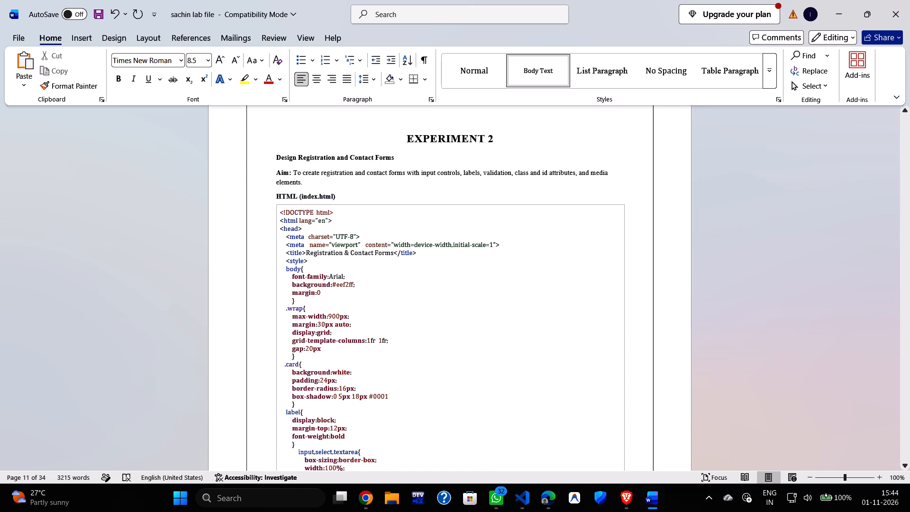
Delete more of the blank lines remaining above the "EXPERIMENT 2" heading.
scroll(377, 146, up, 1)
key(BackSpace)
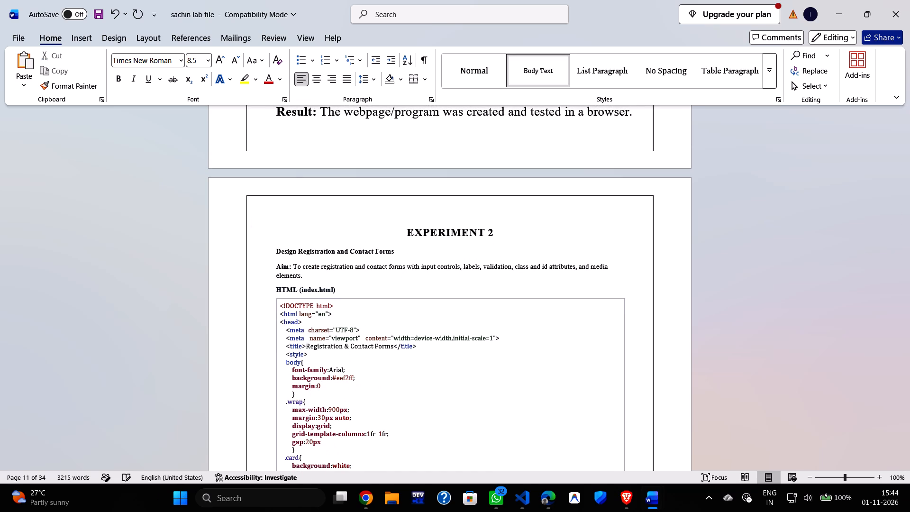
key(BackSpace)
Set the "EXPERIMENT 3" heading's font size to 14.
scroll(377, 146, down, 3)
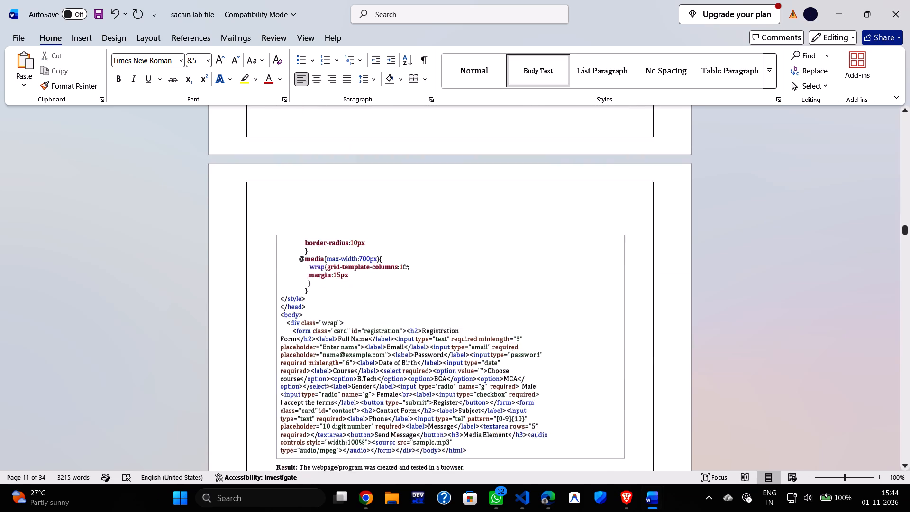
scroll(377, 146, down, 8)
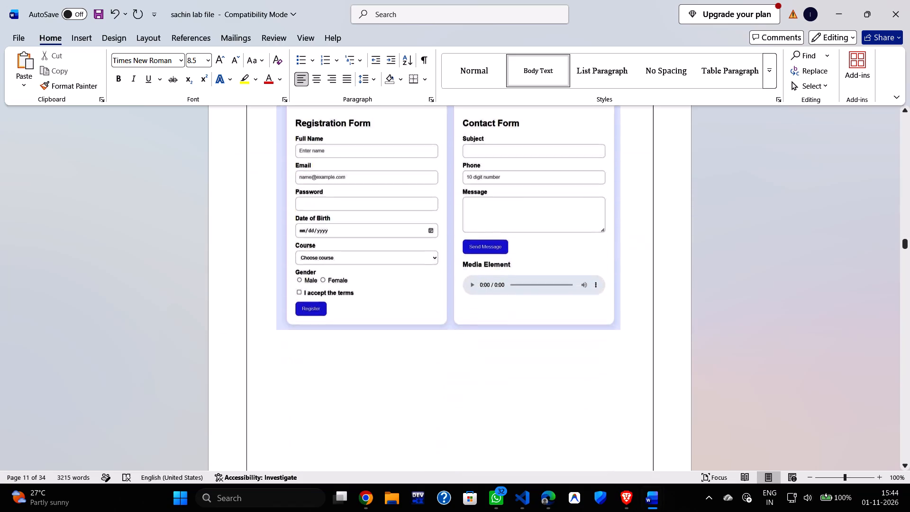
scroll(377, 146, down, 3)
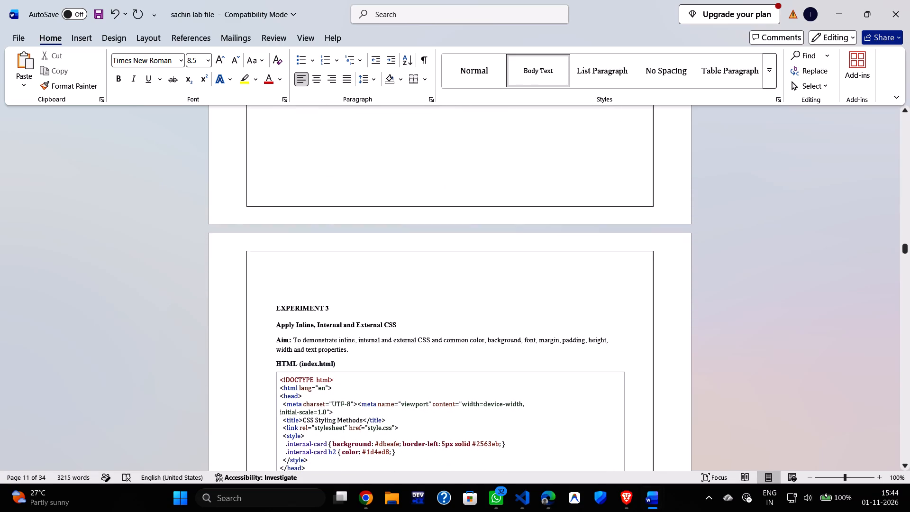
drag(273, 303, 337, 307)
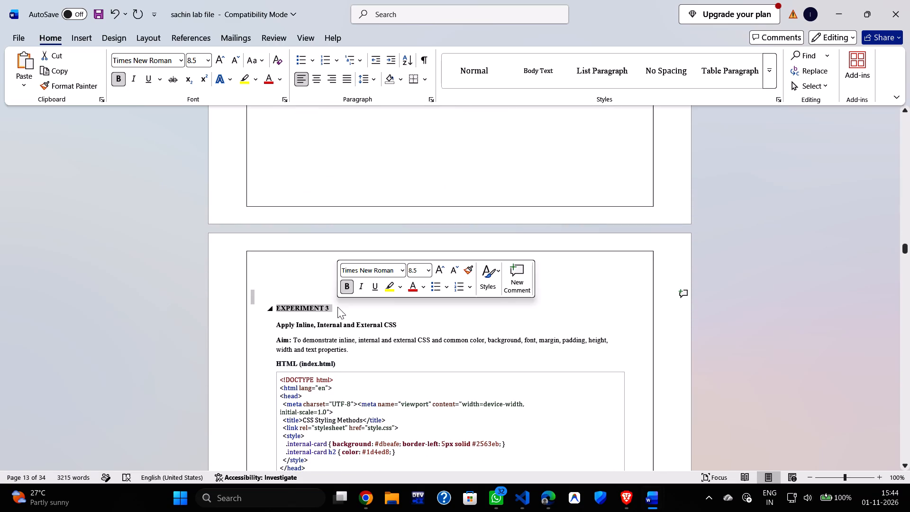
click(426, 272)
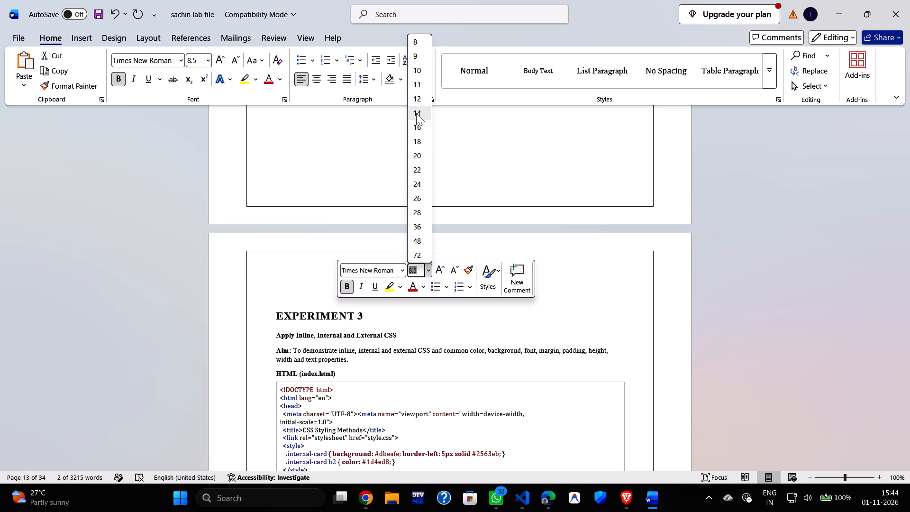
click(416, 112)
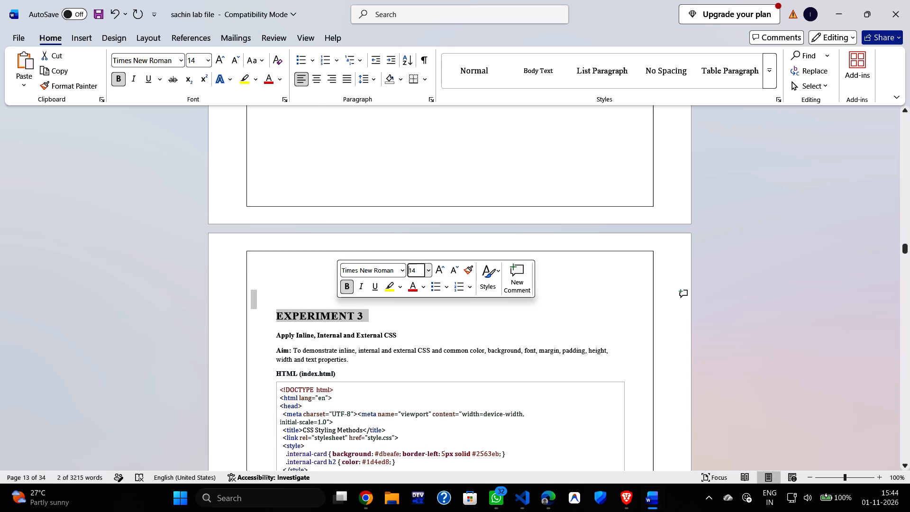
Centre the "EXPERIMENT 3" heading on the page.
click(332, 77)
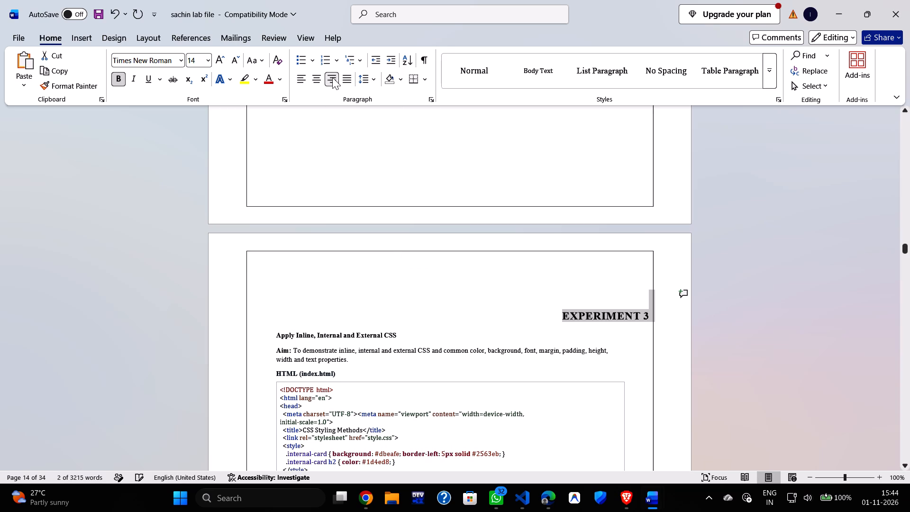
click(491, 306)
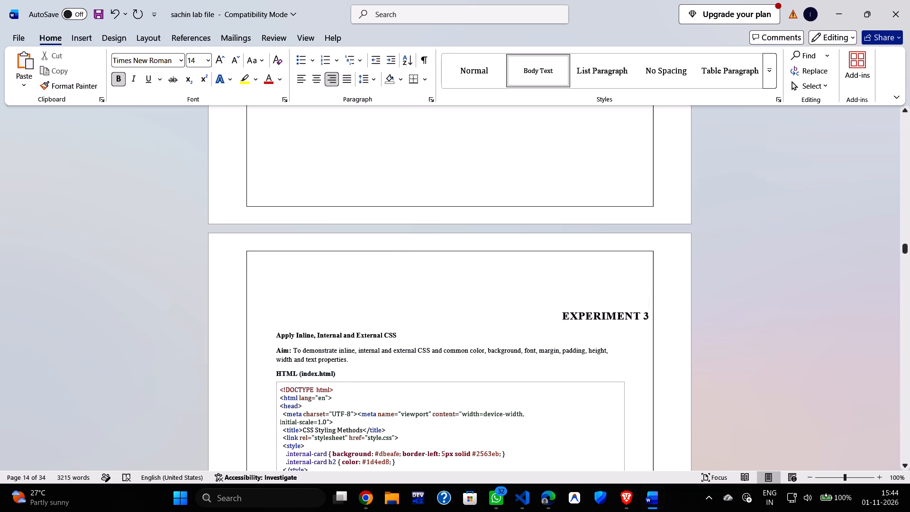
click(541, 316)
key(BackSpace)
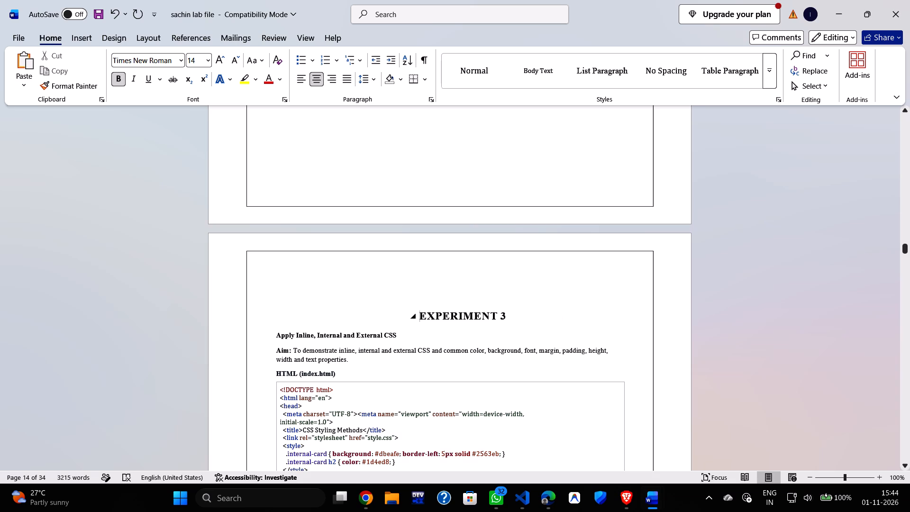
Delete the surplus blank lines above the "EXPERIMENT 3" heading so it moves up to the page border.
click(253, 305)
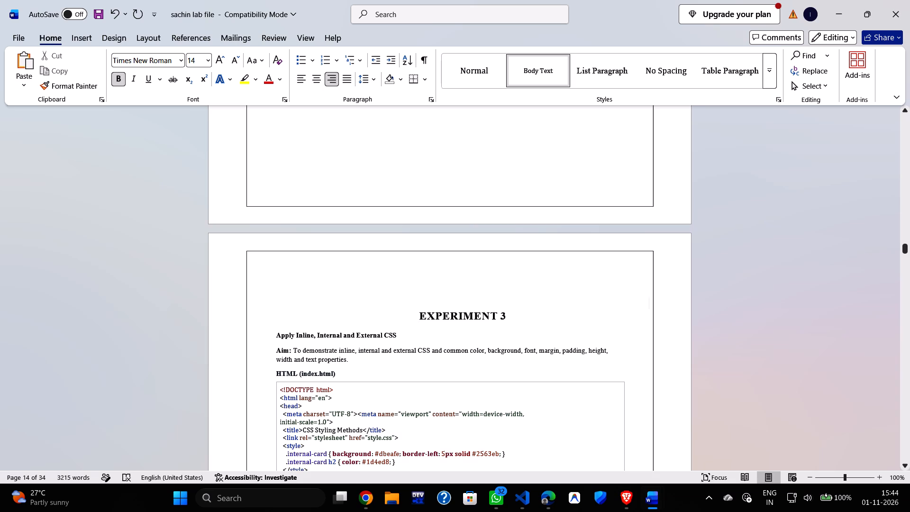
key(BackSpace)
key(BackSpace)
key(BackSpace)
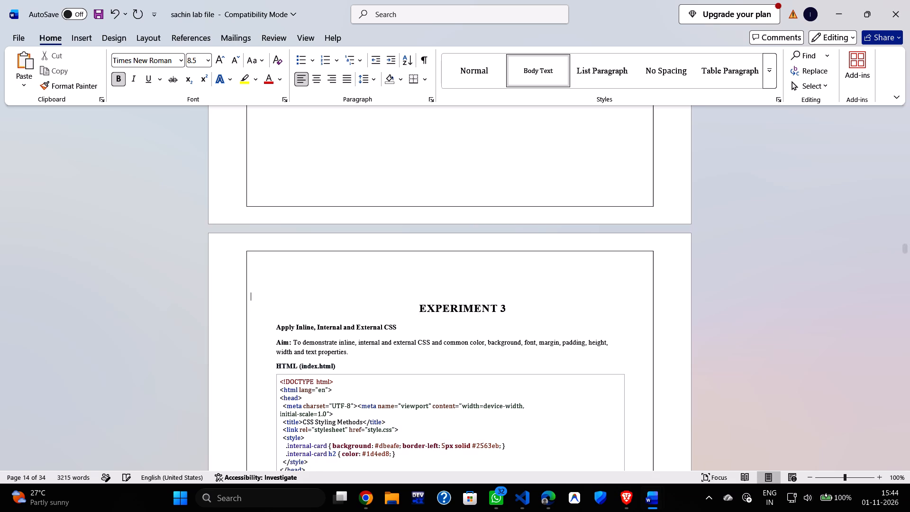
key(BackSpace)
key(BackSpace)
key(BackSpace)
key(BackSpace)
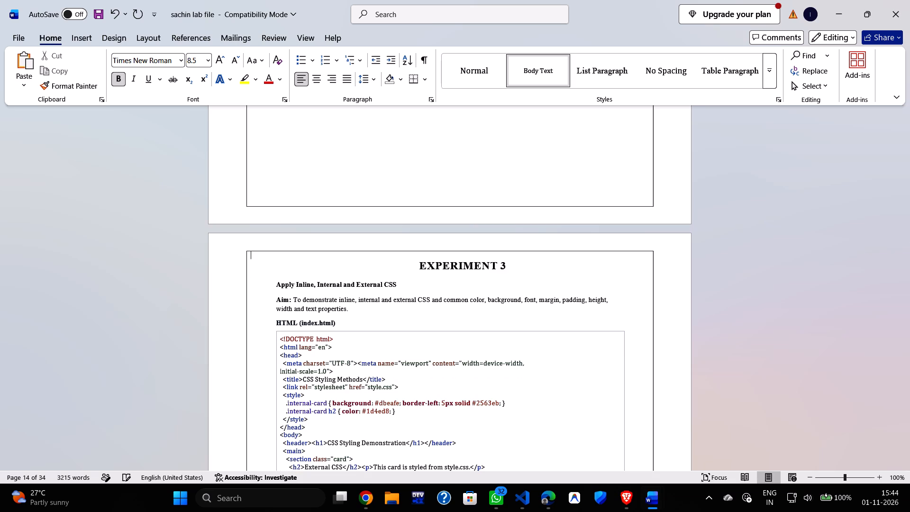
Delete the surplus blank lines above the "EXPERIMENT 4" heading so it moves up to the page border.
scroll(362, 359, down, 2)
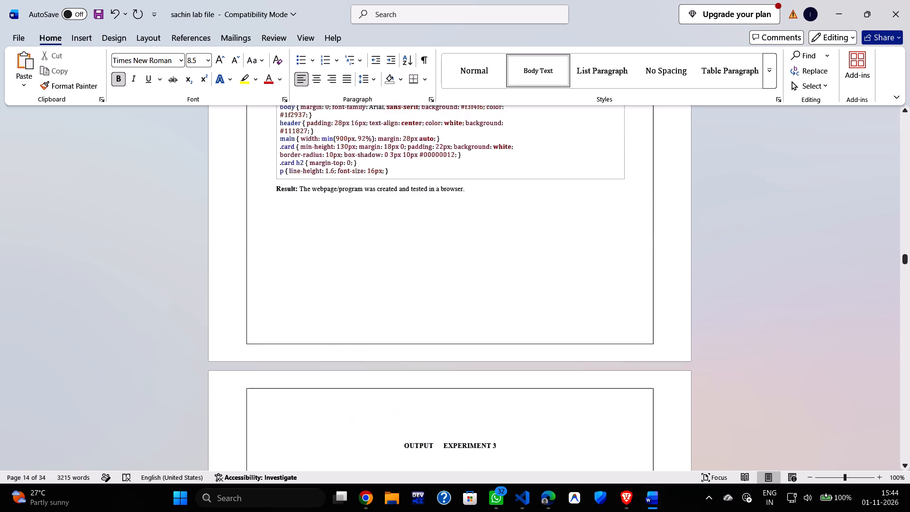
scroll(362, 359, down, 5)
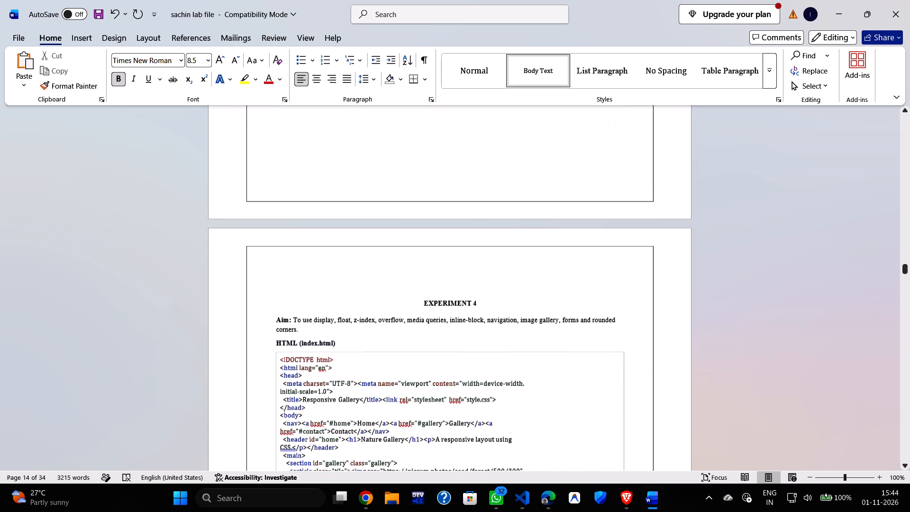
click(258, 283)
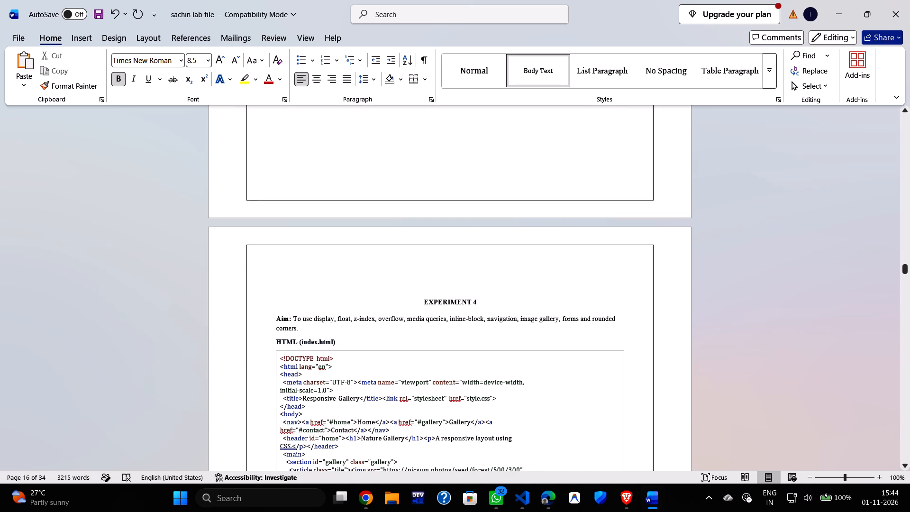
key(BackSpace)
key(BackSpace)
key(BackSpace)
key(BackSpace)
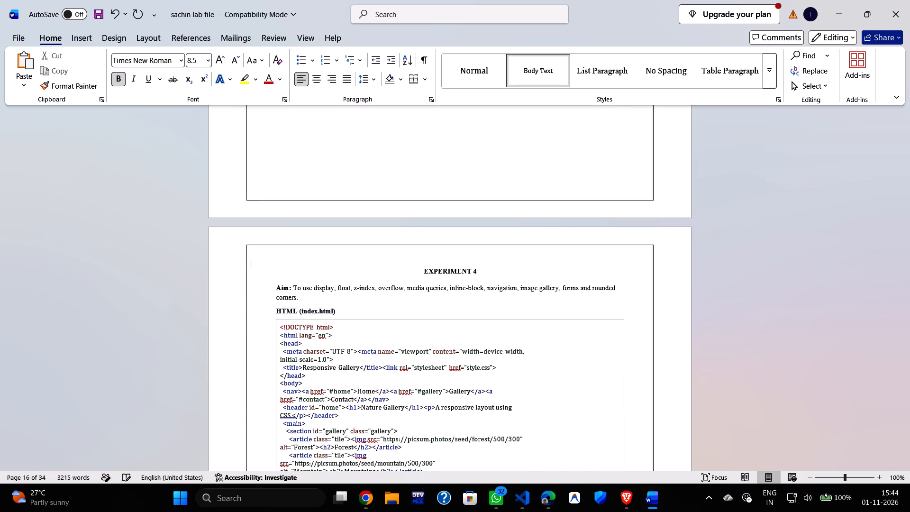
key(BackSpace)
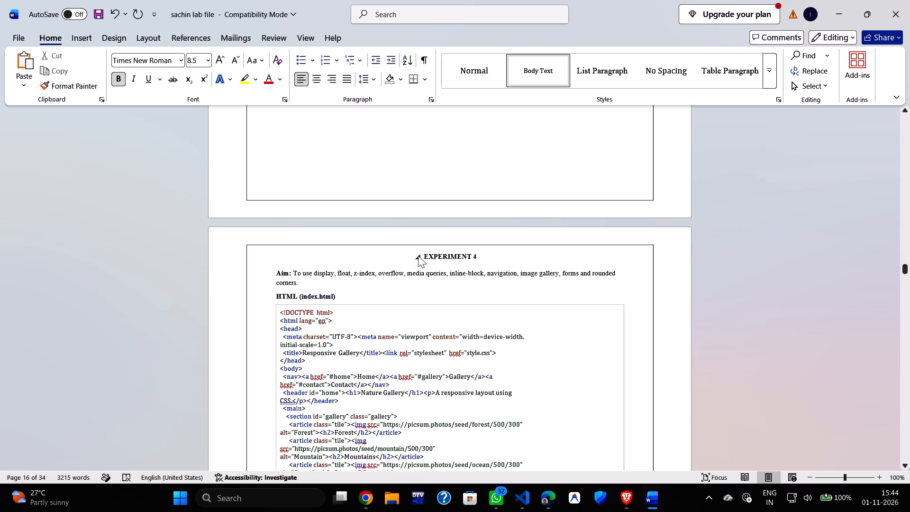
Set the "EXPERIMENT 4" heading's font size to 14.
drag(418, 256, 469, 256)
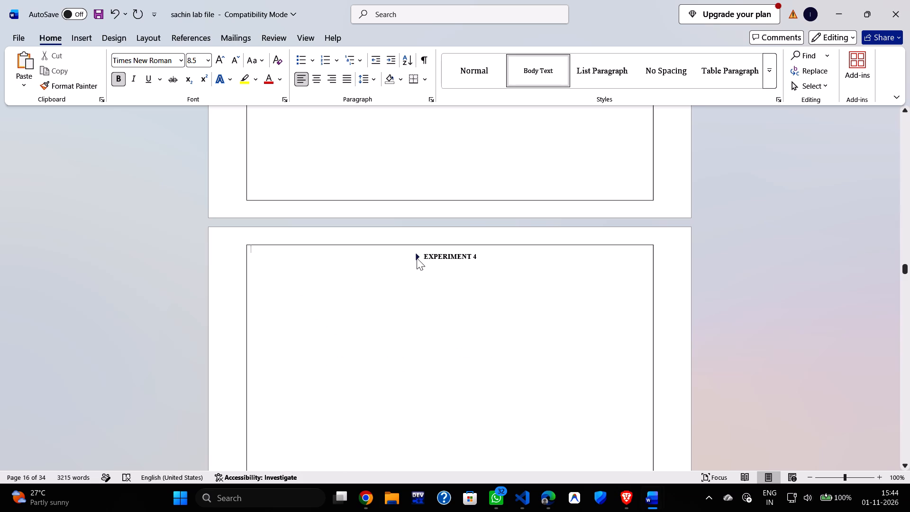
click(417, 258)
drag(476, 256, 450, 256)
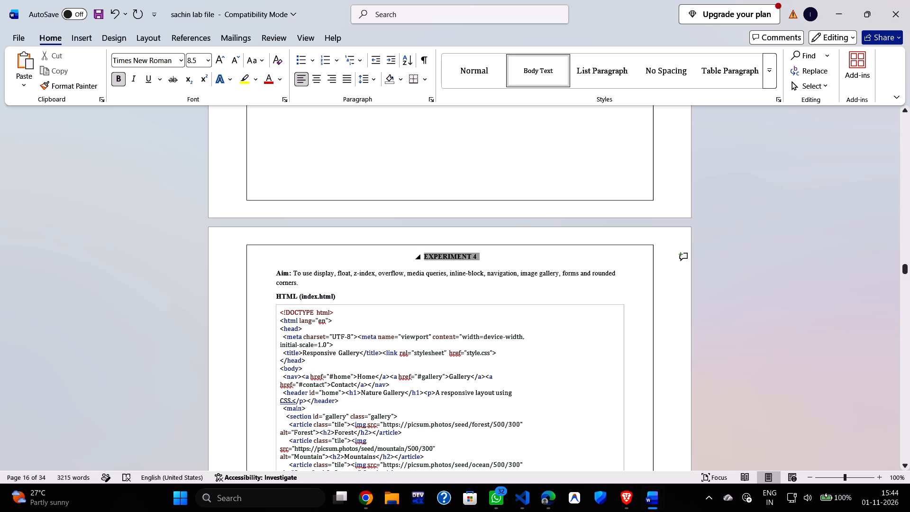
drag(450, 256, 435, 256)
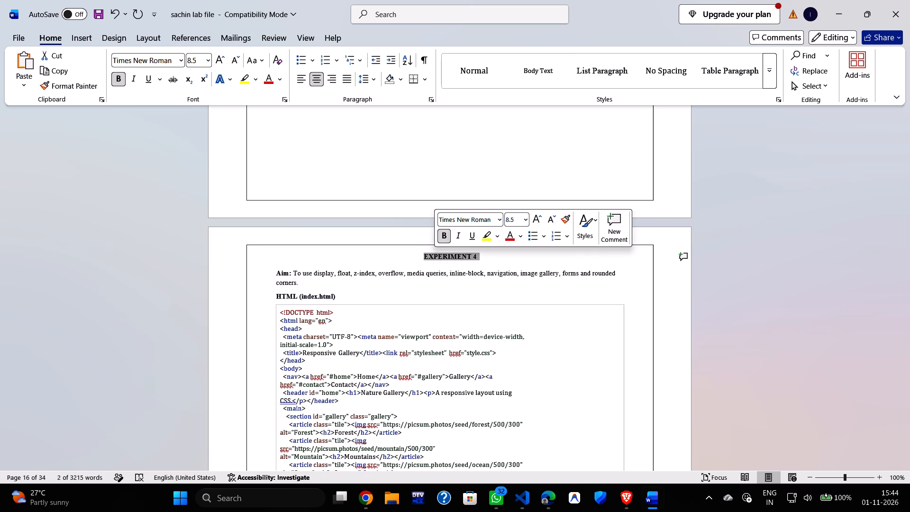
click(519, 219)
click(524, 220)
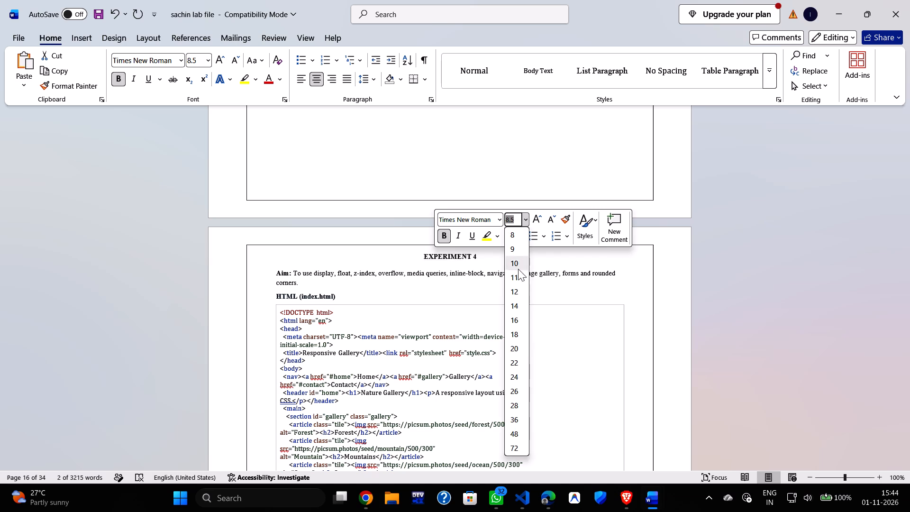
click(518, 305)
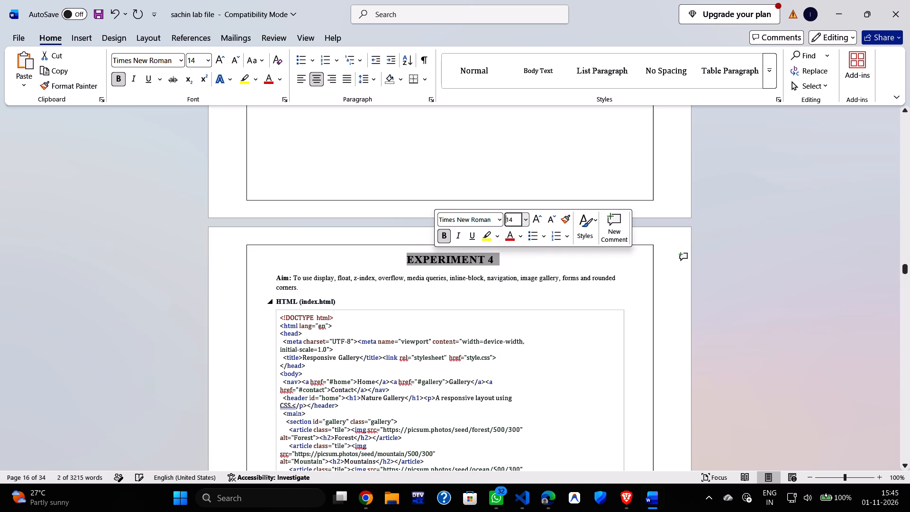
Set the "EXPERIMENT 5" heading's font size to 14.
scroll(543, 304, down, 4)
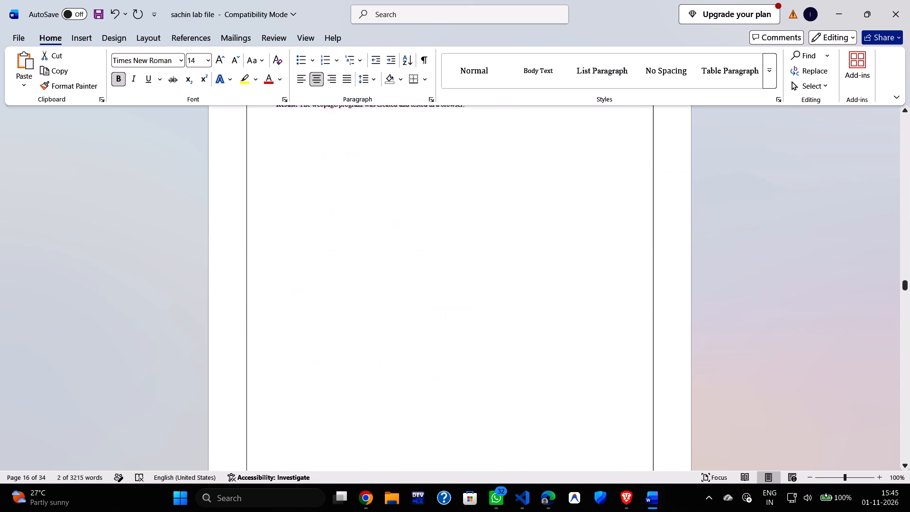
scroll(543, 304, down, 6)
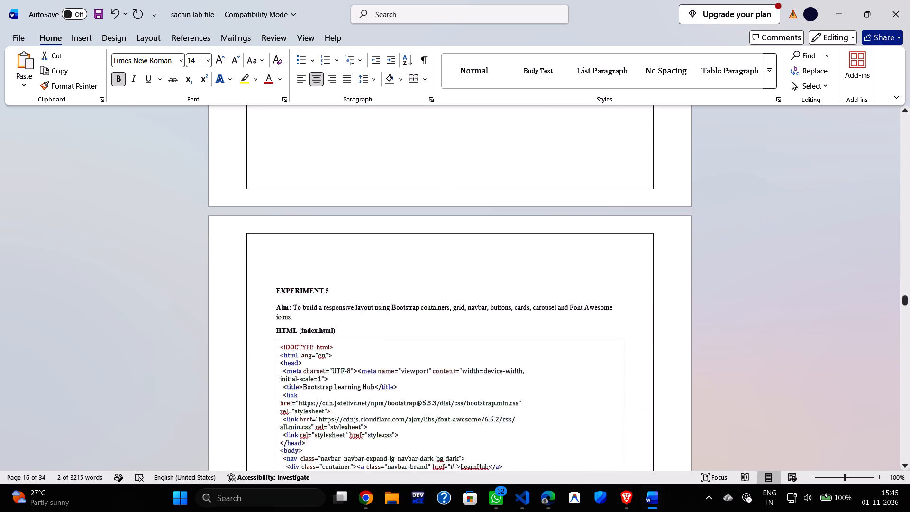
scroll(543, 304, down, 3)
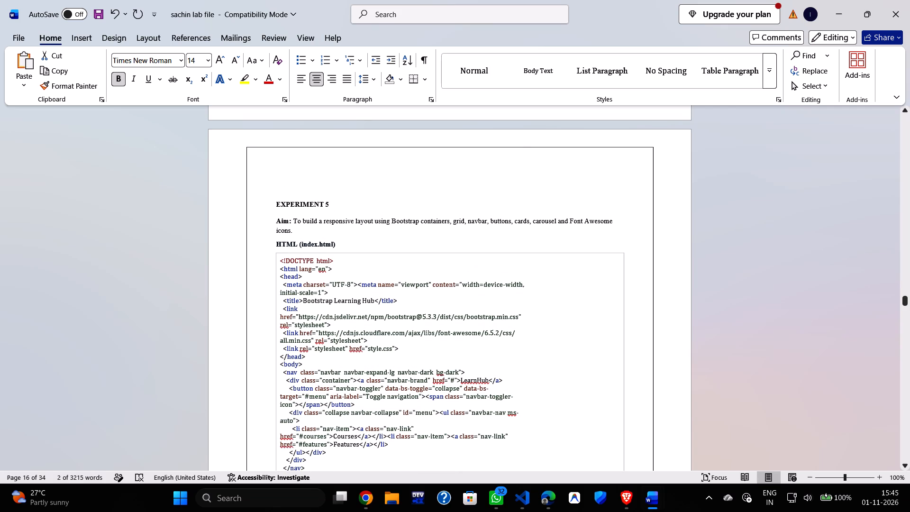
drag(269, 202, 274, 202)
drag(340, 201, 261, 202)
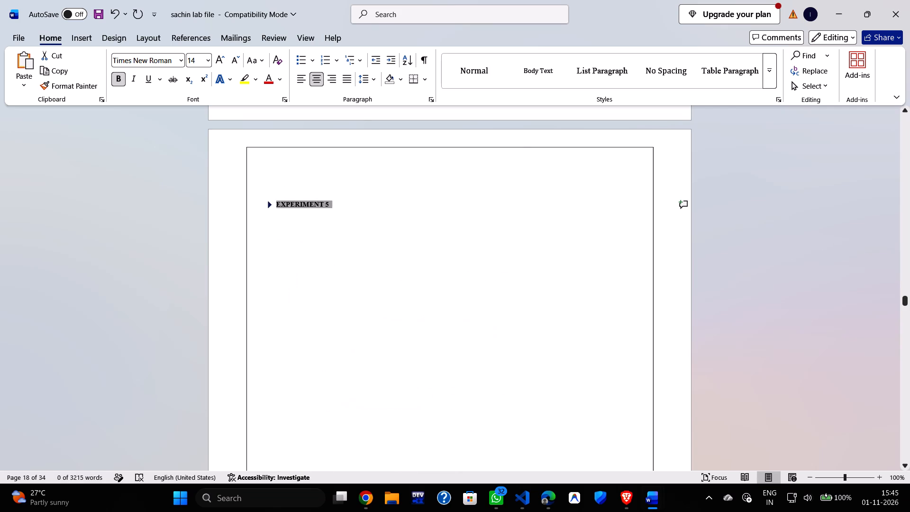
drag(261, 202, 268, 207)
click(268, 207)
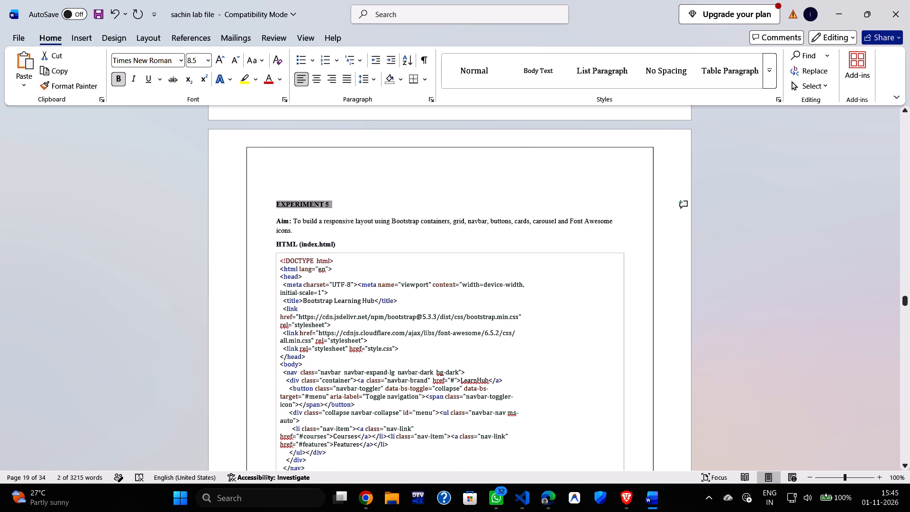
click(338, 200)
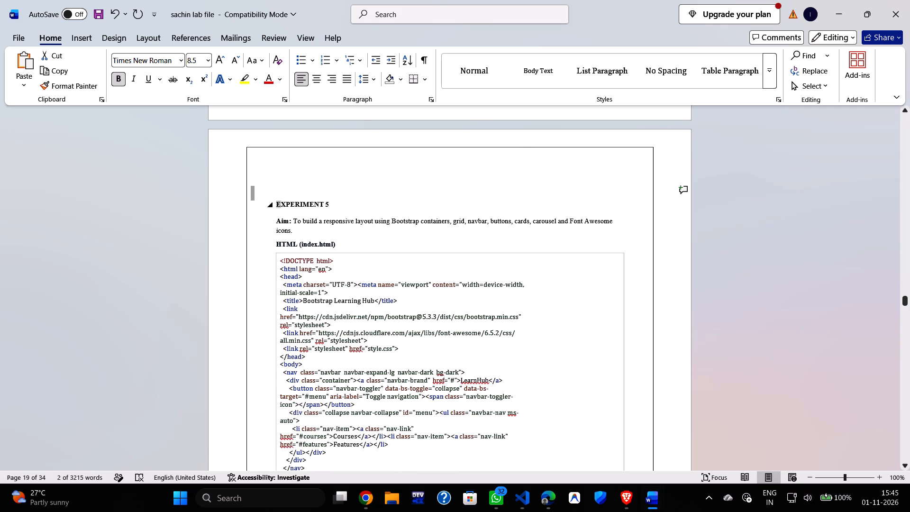
click(336, 206)
drag(336, 206, 294, 201)
click(385, 165)
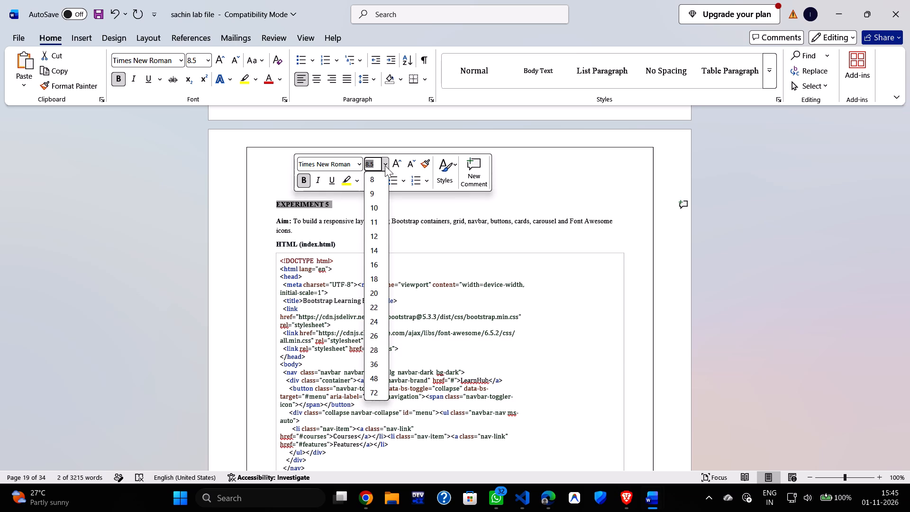
click(381, 252)
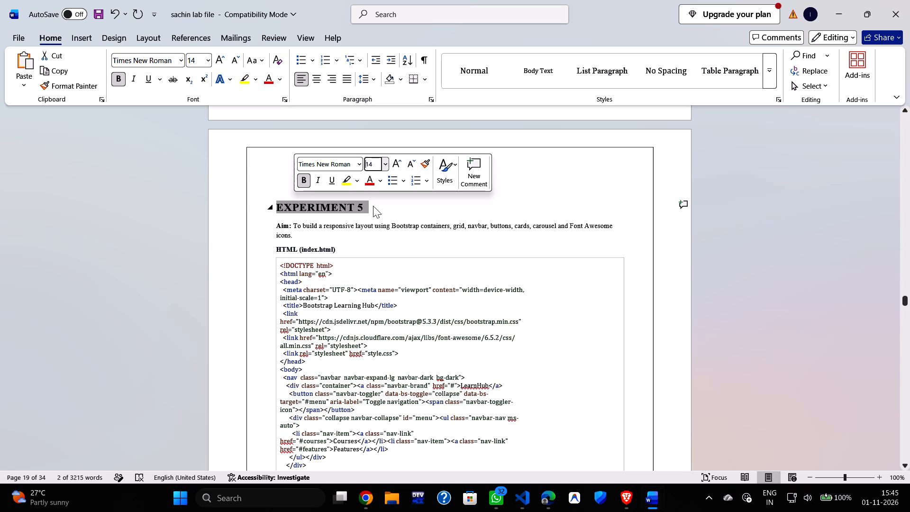
Centre the "EXPERIMENT 5" heading on the page.
click(333, 80)
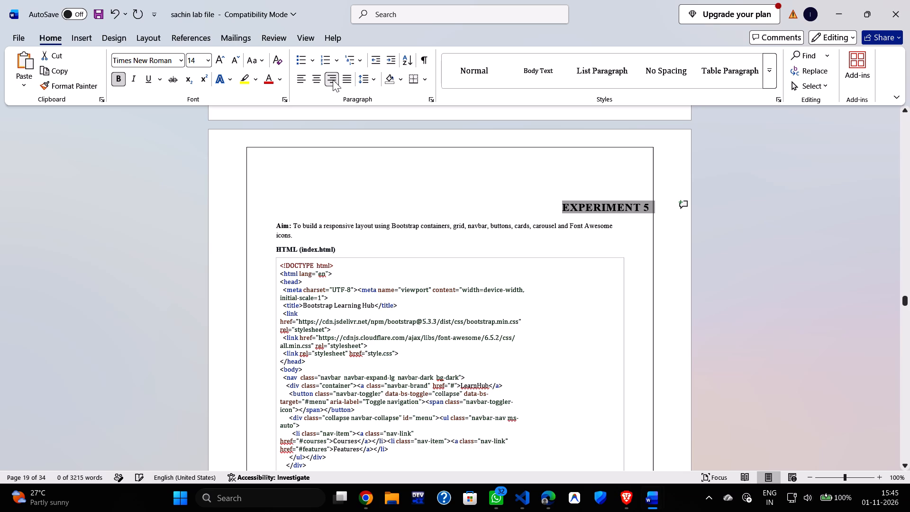
click(347, 83)
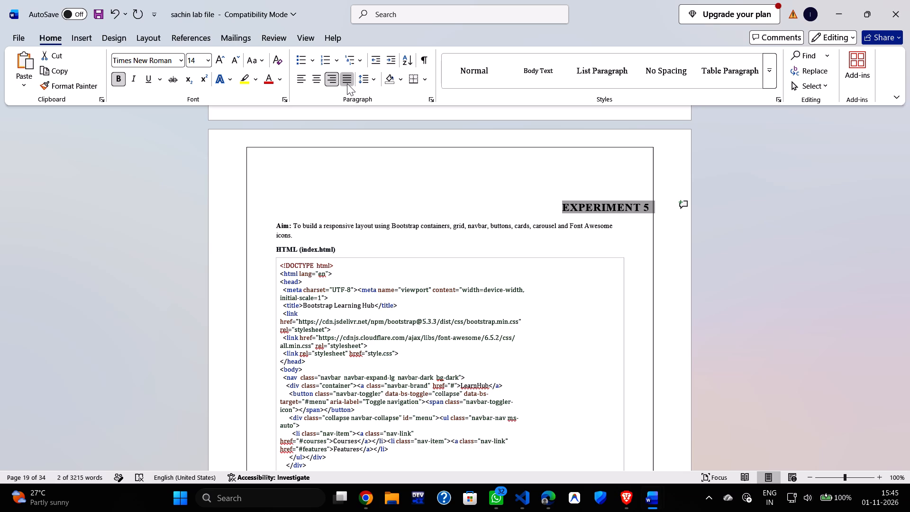
click(318, 79)
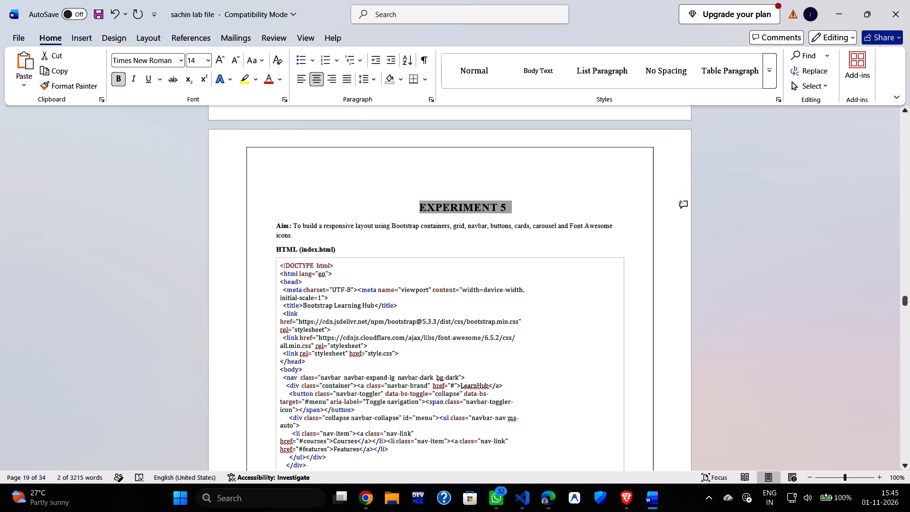
Delete the surplus blank lines above the "EXPERIMENT 5" heading.
drag(388, 176, 291, 177)
key(BackSpace)
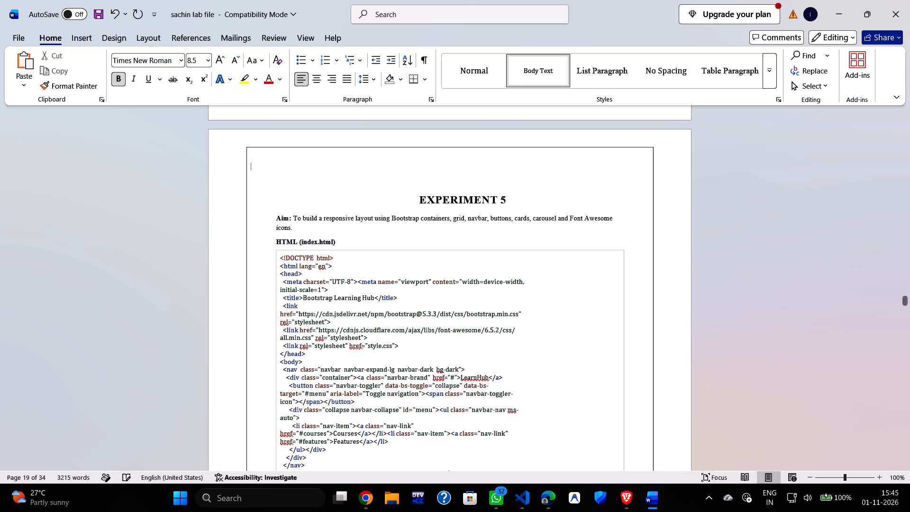
key(BackSpace)
key(BackSpace)
key(BackSpace)
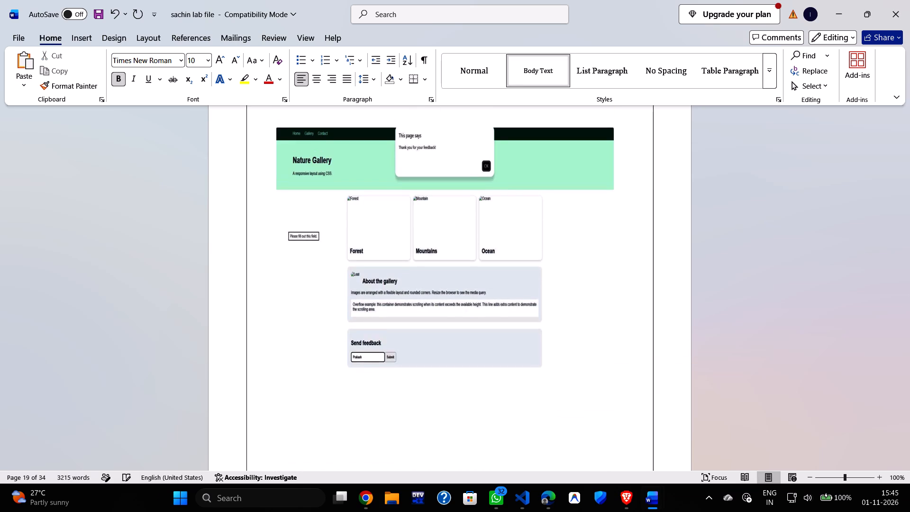
Delete the surplus blank lines above the "EXPERIMENT 6" heading so it moves up towards the page border.
scroll(314, 279, down, 7)
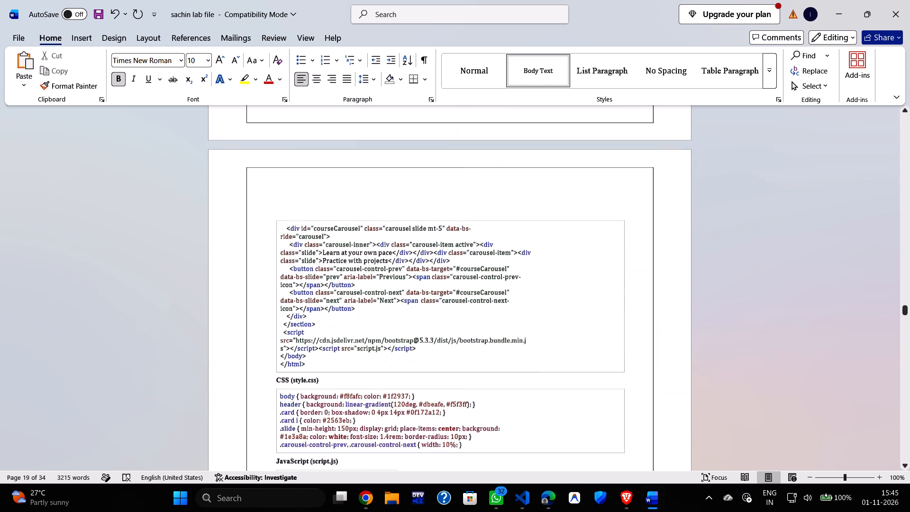
scroll(314, 279, down, 5)
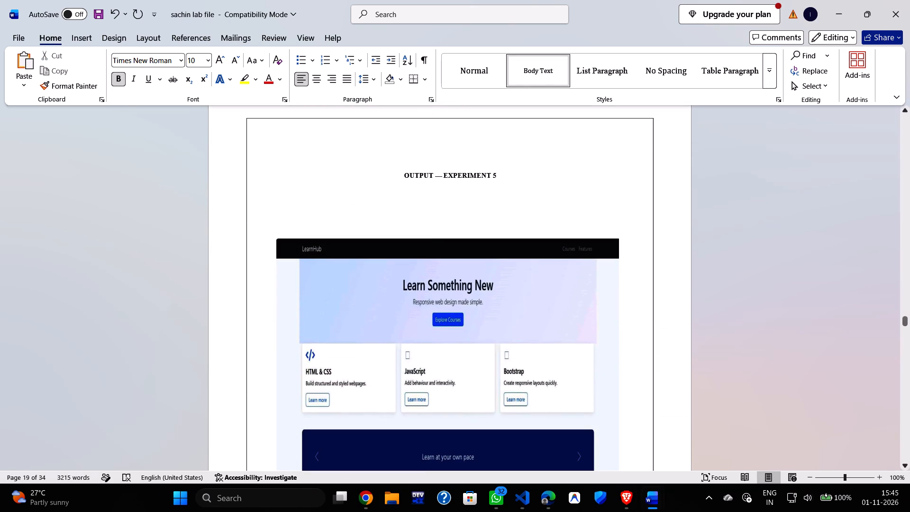
scroll(397, 214, down, 4)
click(399, 274)
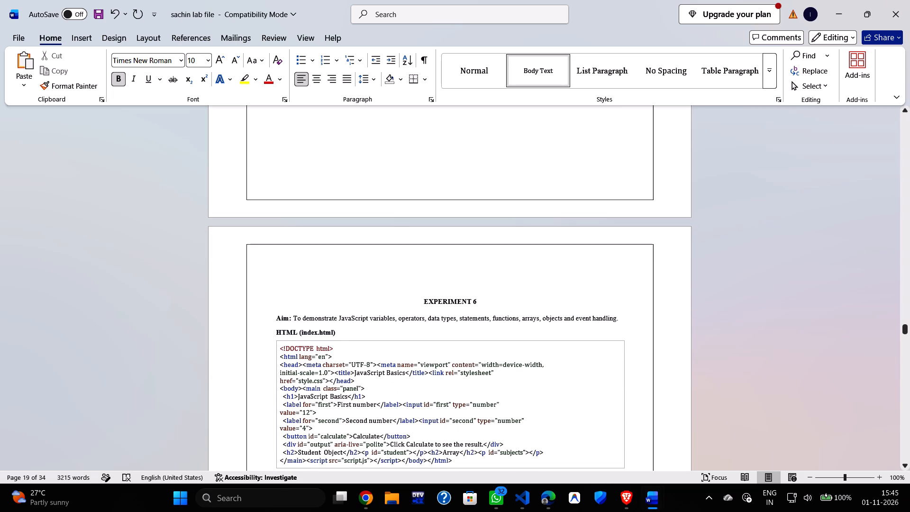
click(399, 274)
key(BackSpace)
key(BackSpace)
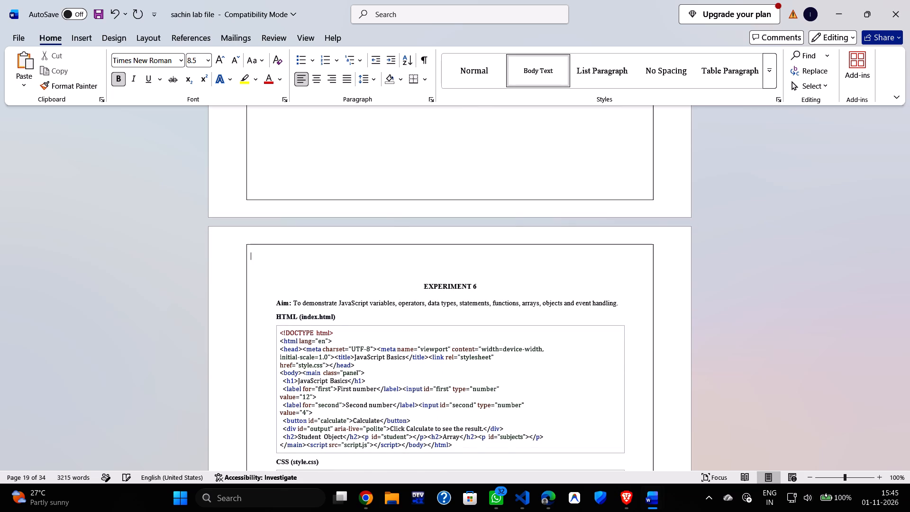
key(BackSpace)
key(BackSpace)
Set the "EXPERIMENT 6" heading's font size to 14.
scroll(474, 381, down, 4)
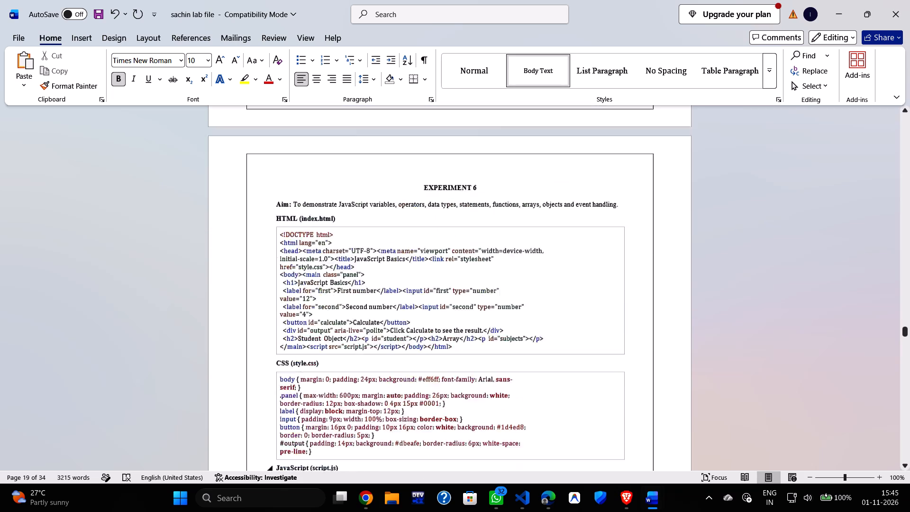
scroll(474, 381, up, 1)
scroll(474, 381, down, 1)
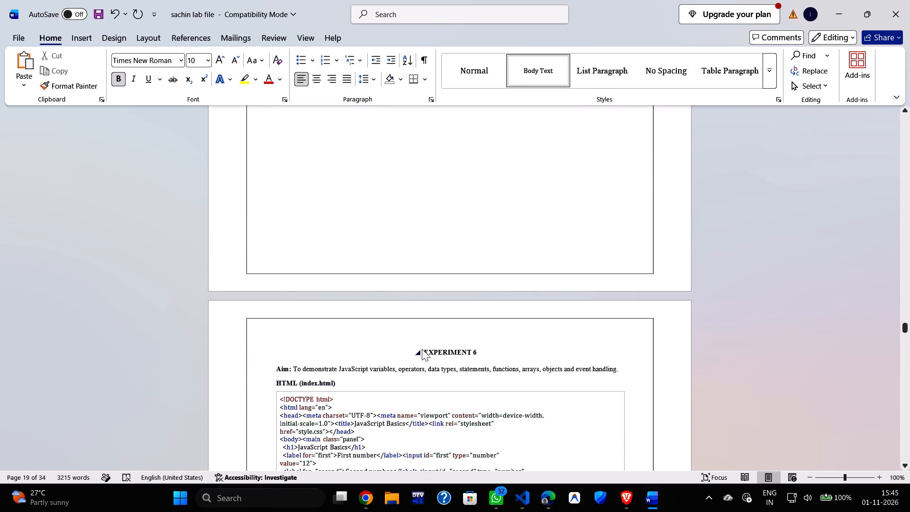
drag(481, 350, 436, 350)
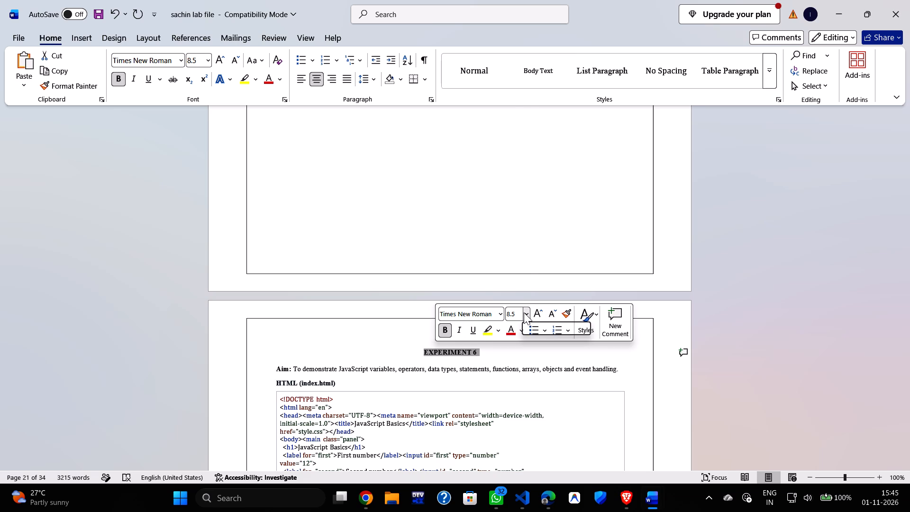
click(524, 312)
click(513, 155)
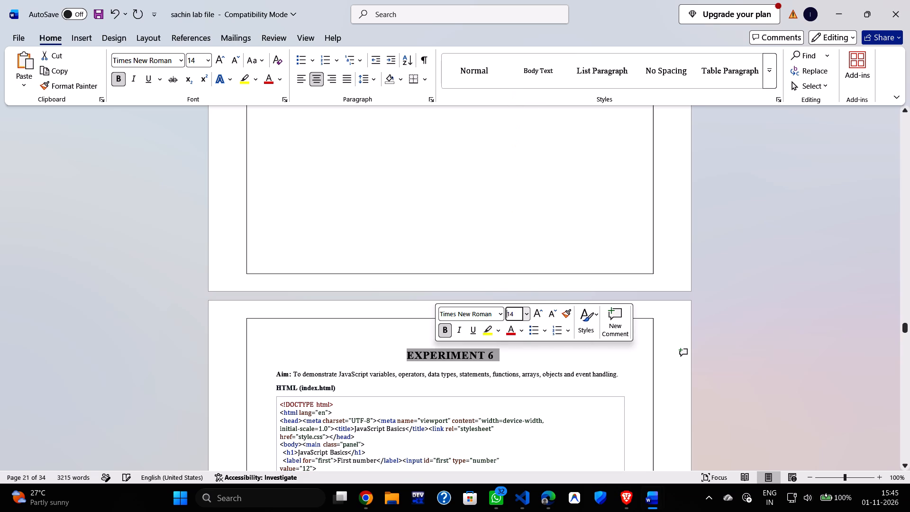
click(375, 352)
Set the "EXPERIMENT 7" heading's font size to 14.
scroll(451, 362, down, 4)
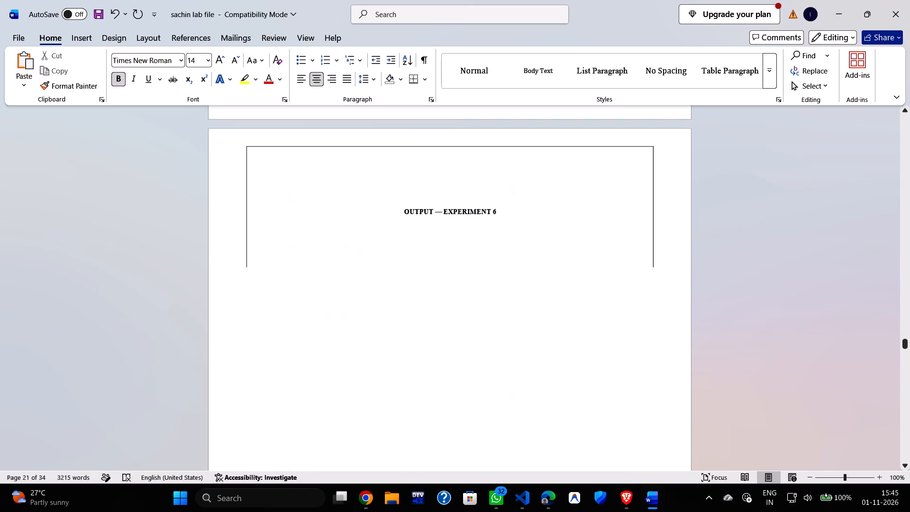
scroll(451, 362, down, 4)
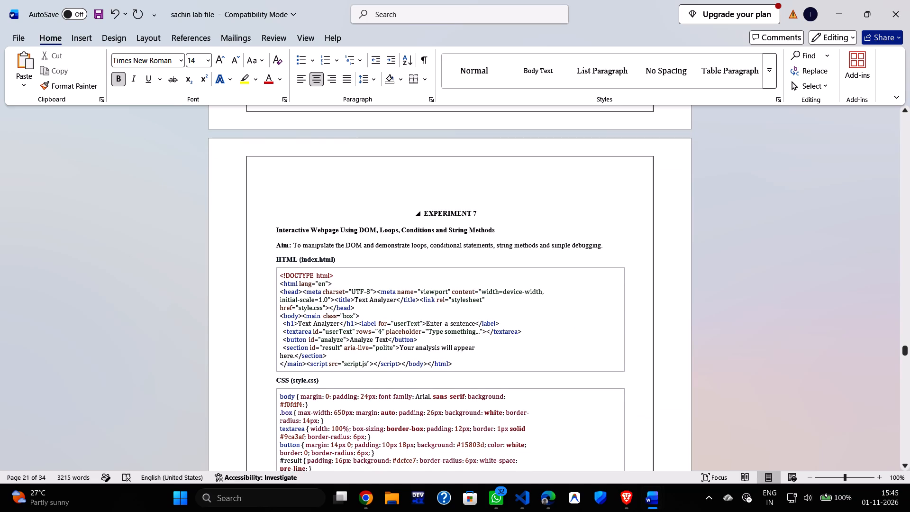
click(482, 207)
drag(481, 212, 454, 215)
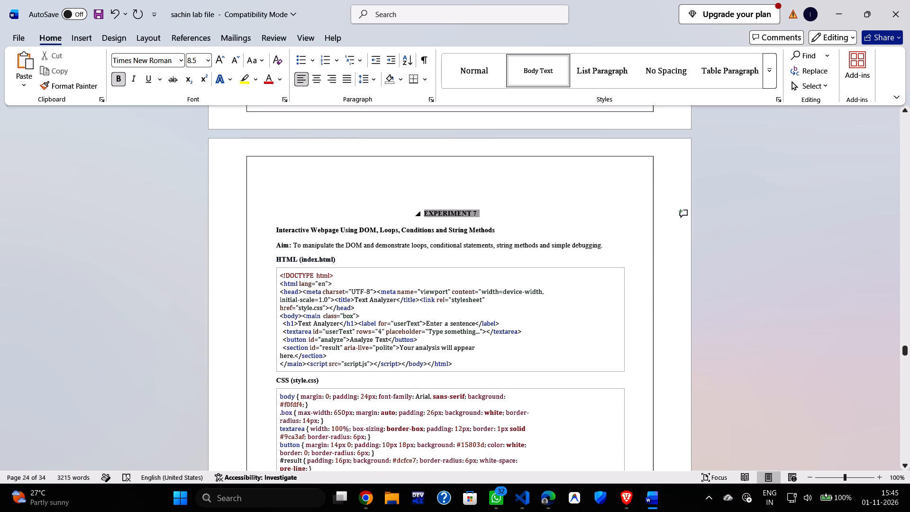
drag(454, 215, 446, 214)
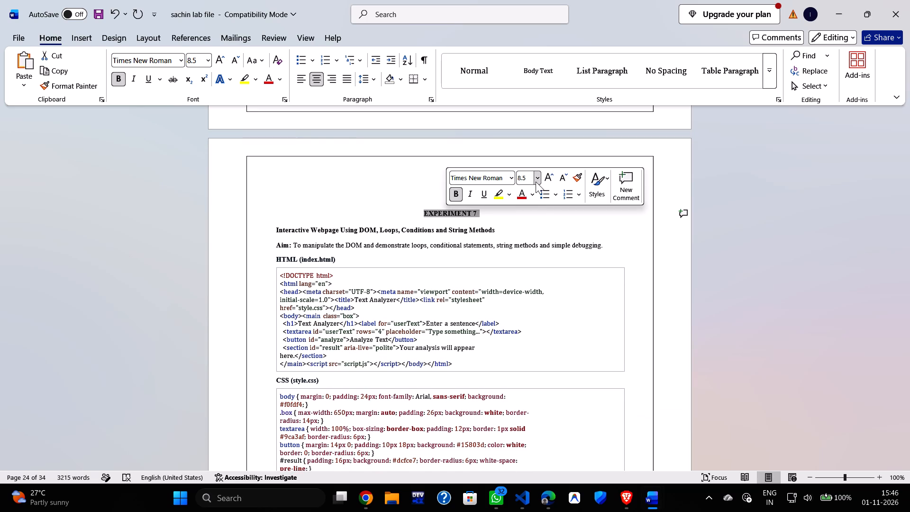
click(536, 182)
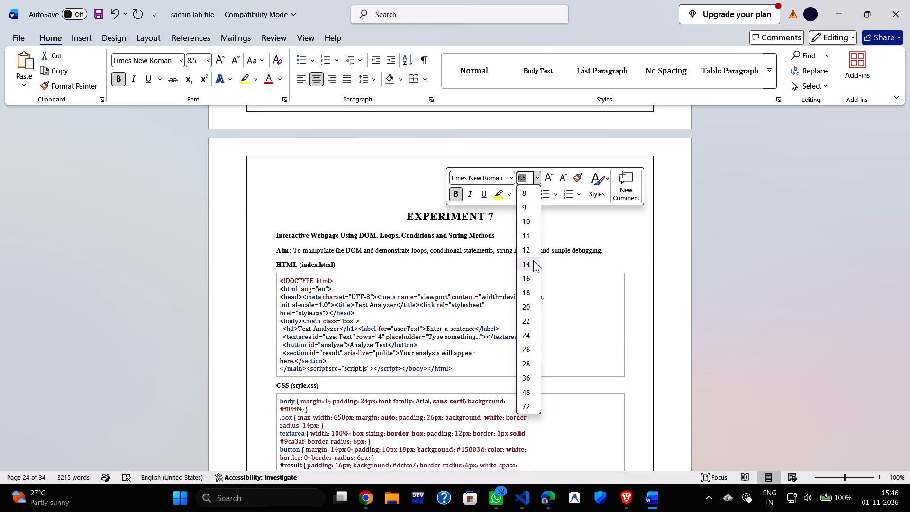
click(533, 260)
Set the "EXPERIMENT 8" heading's font size to 14.
scroll(542, 272, down, 5)
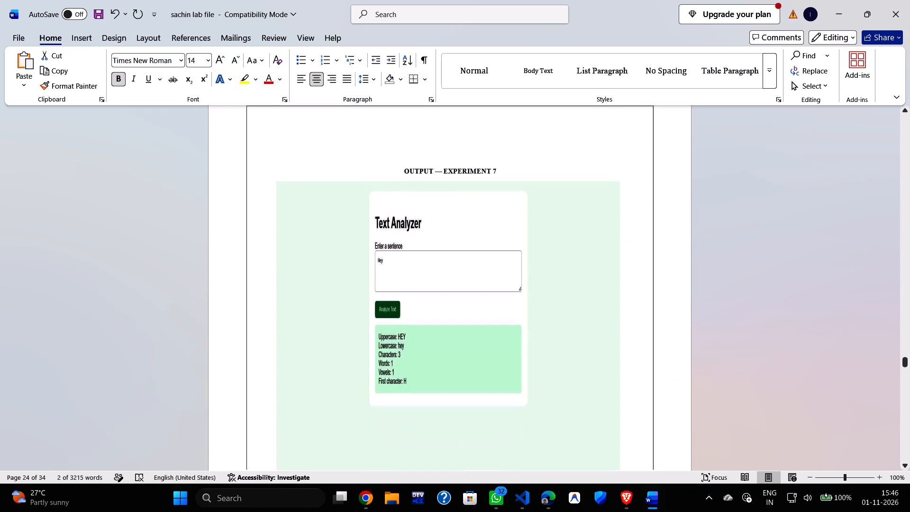
scroll(542, 272, down, 3)
drag(485, 293, 453, 292)
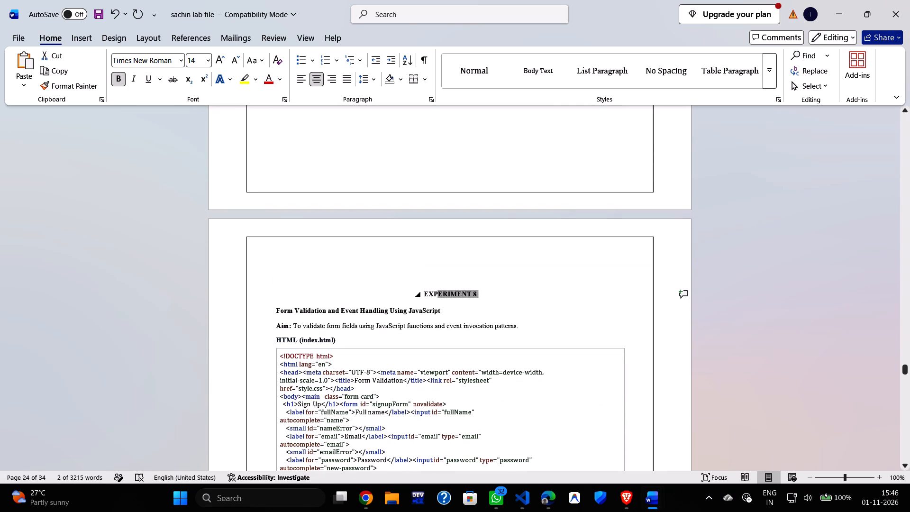
drag(453, 292, 432, 291)
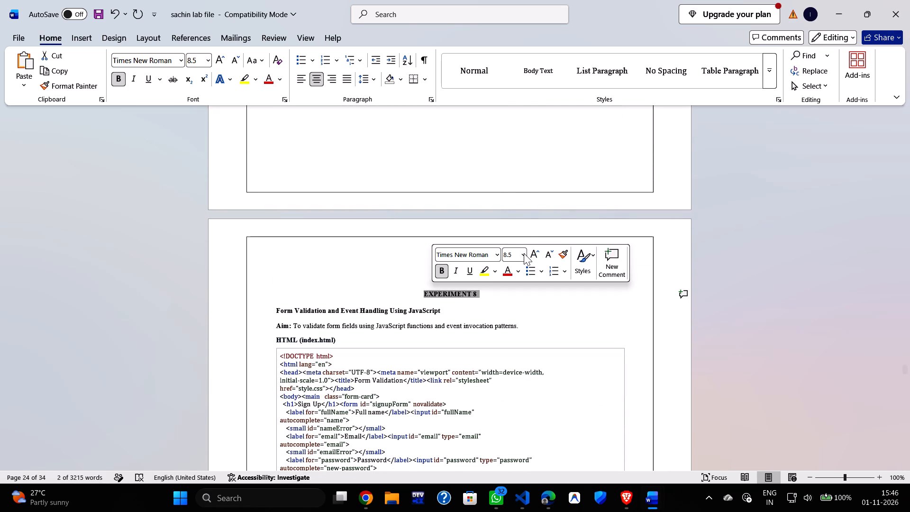
click(524, 253)
click(513, 98)
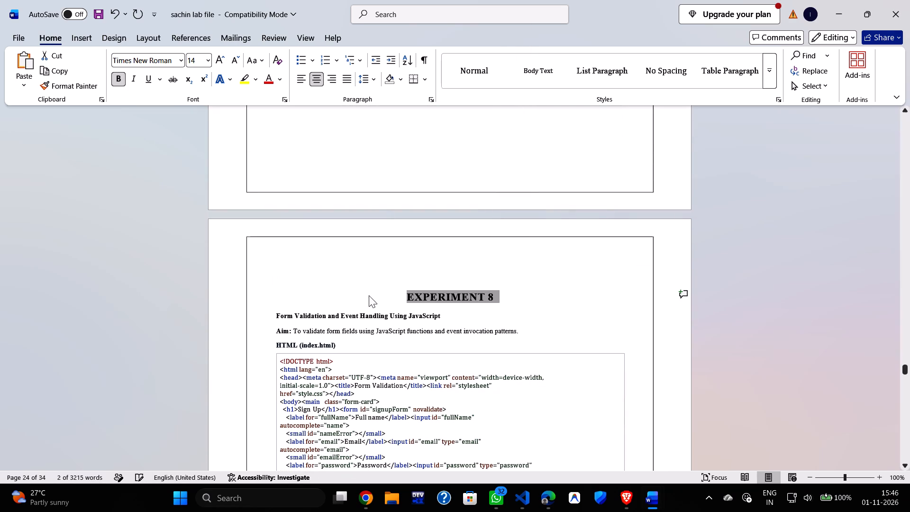
Delete the surplus blank lines above the "EXPERIMENT 8" heading so it moves up towards the page border.
click(389, 303)
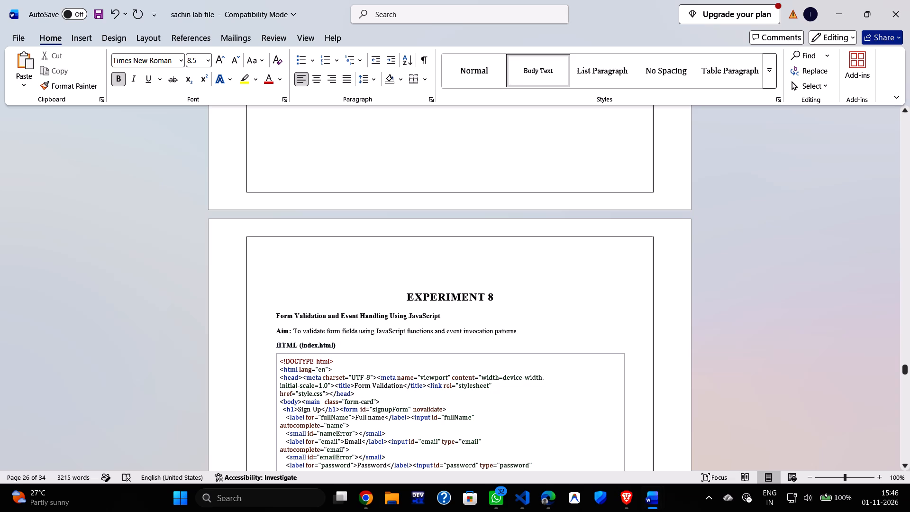
click(252, 278)
key(Up)
key(BackSpace)
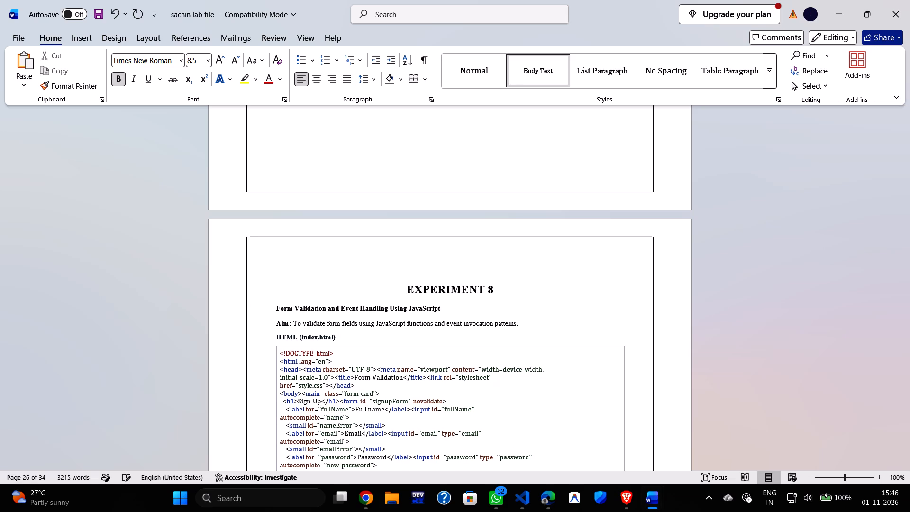
key(BackSpace)
key(BackSpace)
key(BackSpace)
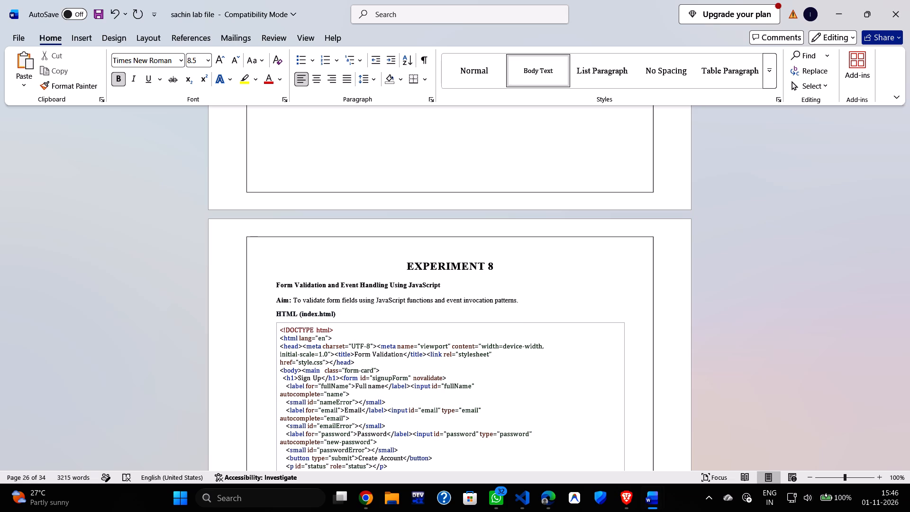
key(BackSpace)
Set the "EXPERIMENT 9" heading's font size to 14.
scroll(438, 320, down, 4)
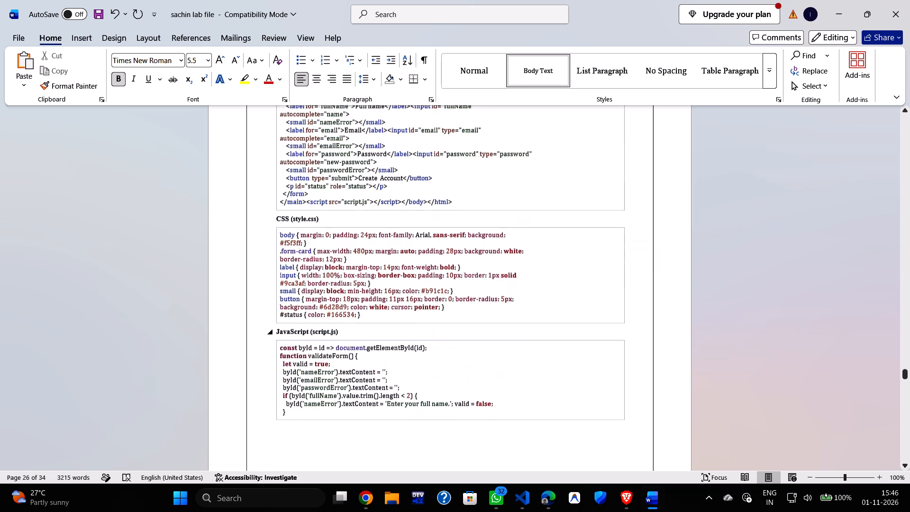
scroll(438, 320, down, 8)
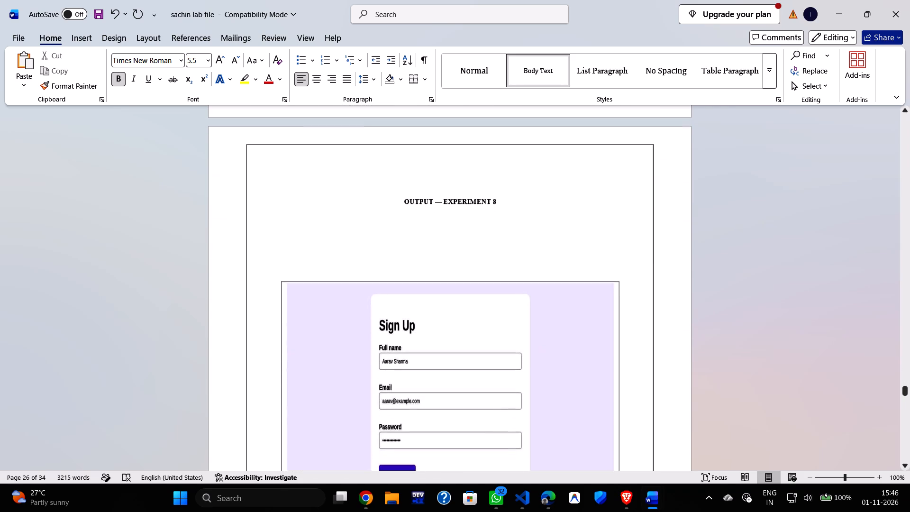
scroll(448, 235, down, 4)
scroll(428, 179, up, 1)
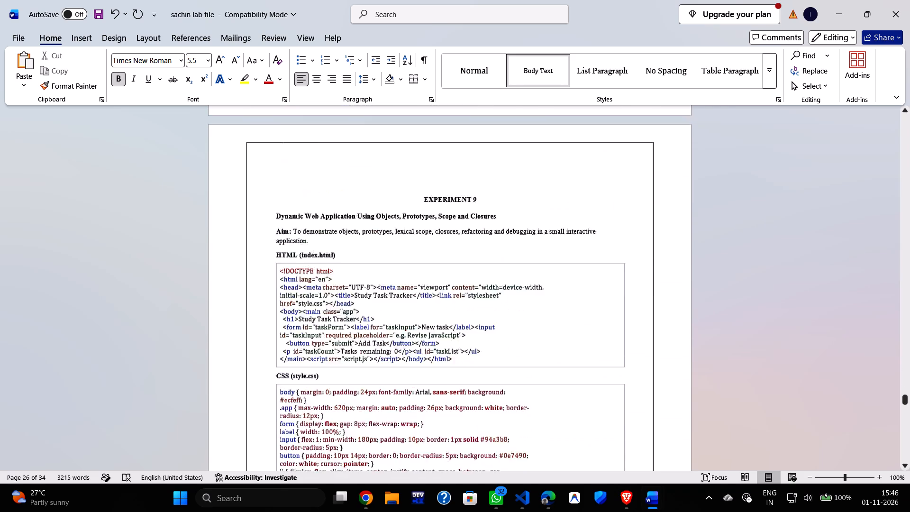
scroll(428, 179, up, 1)
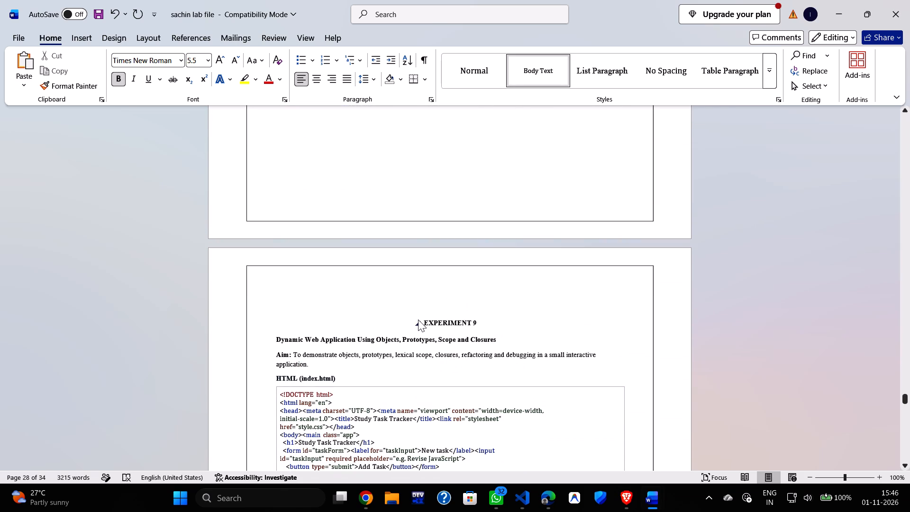
drag(418, 320, 486, 318)
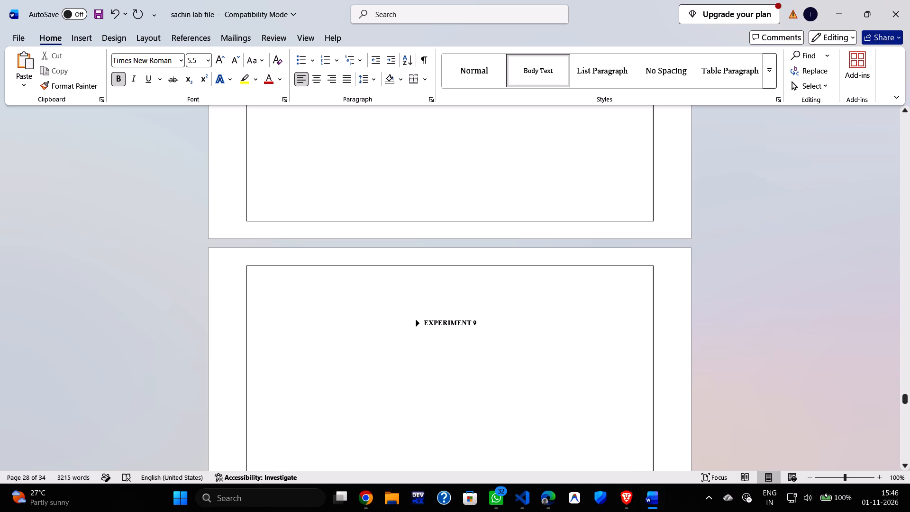
click(419, 323)
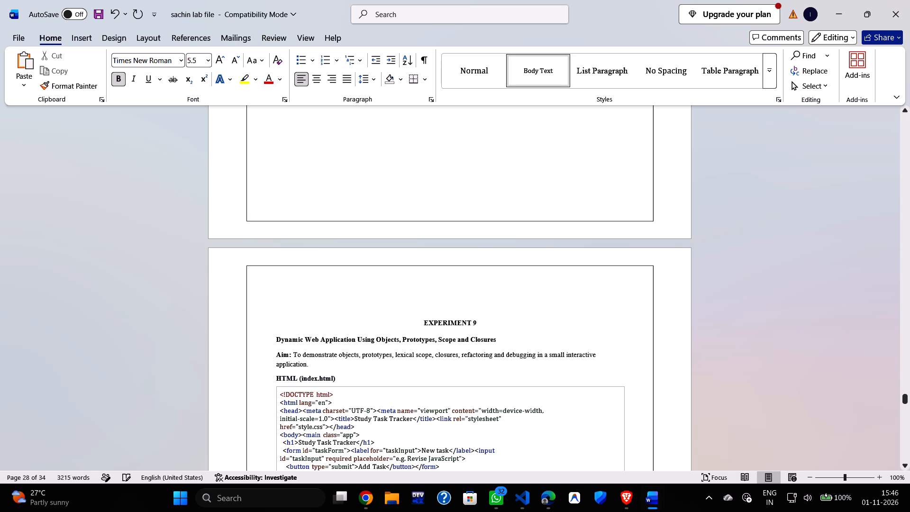
drag(477, 321, 434, 326)
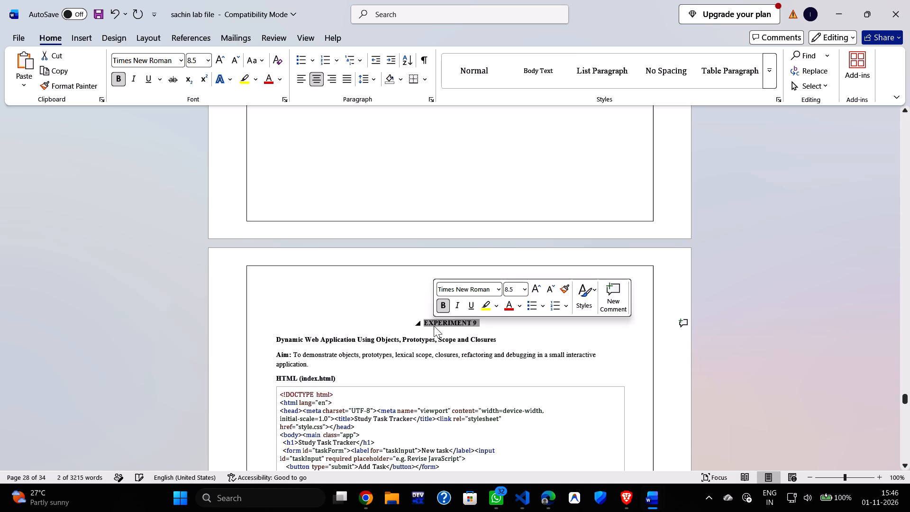
click(526, 289)
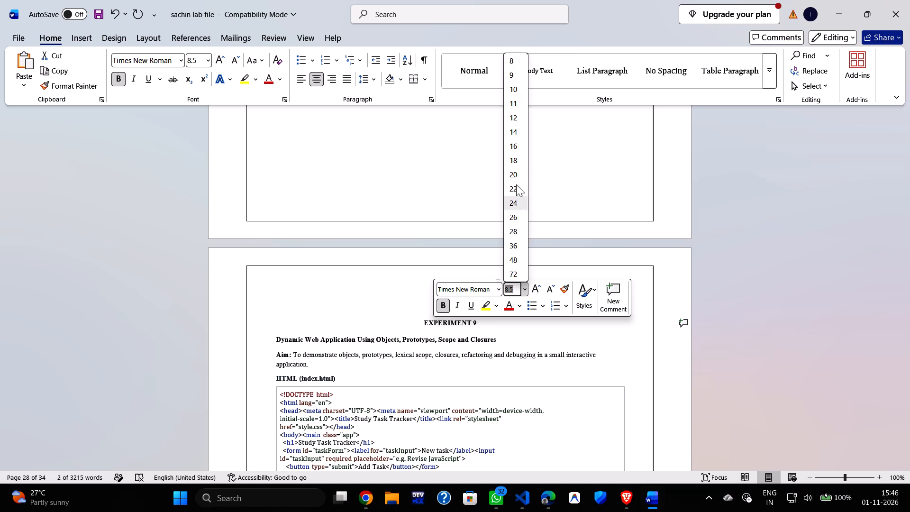
click(517, 135)
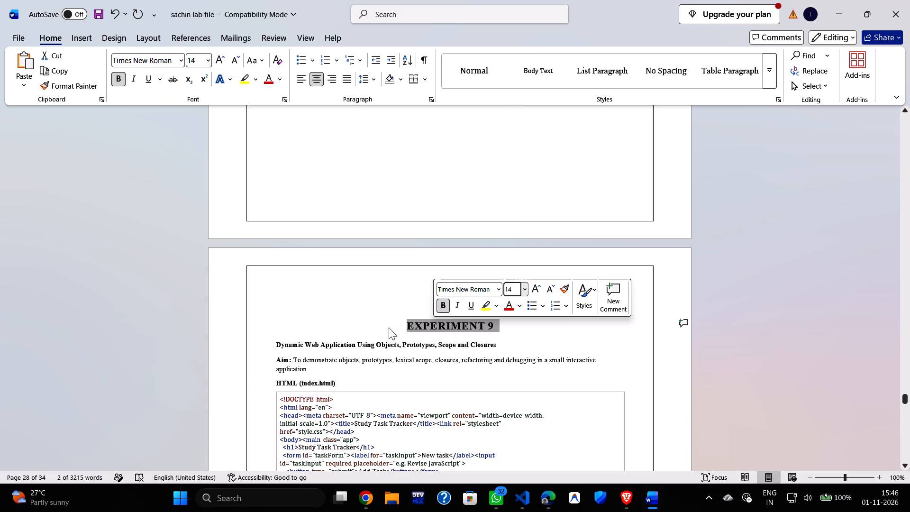
Delete the surplus blank lines above the "EXPERIMENT 9" heading so it moves up towards the page border.
click(385, 320)
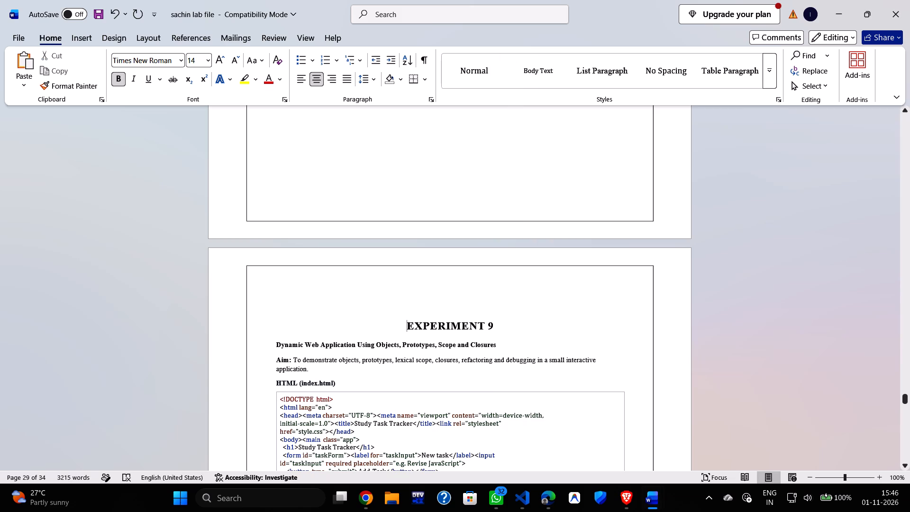
click(250, 308)
key(BackSpace)
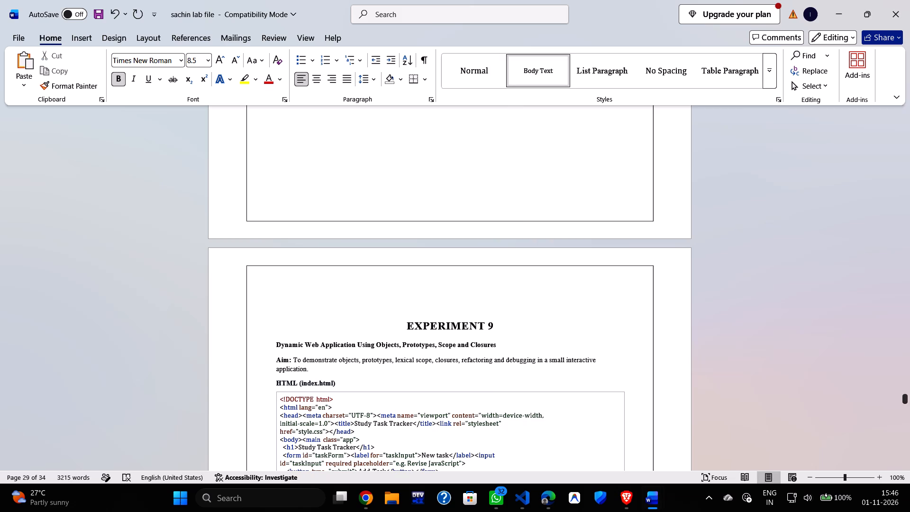
key(BackSpace)
key(BackSpace)
key(BackSpace)
key(BackSpace)
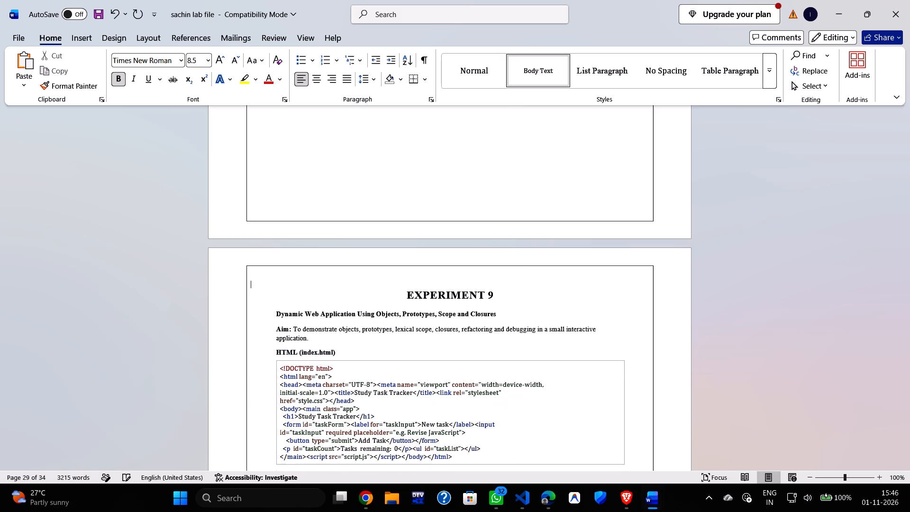
Set the "EXPERIMENT 10" heading's font size to 14.
scroll(352, 313, down, 3)
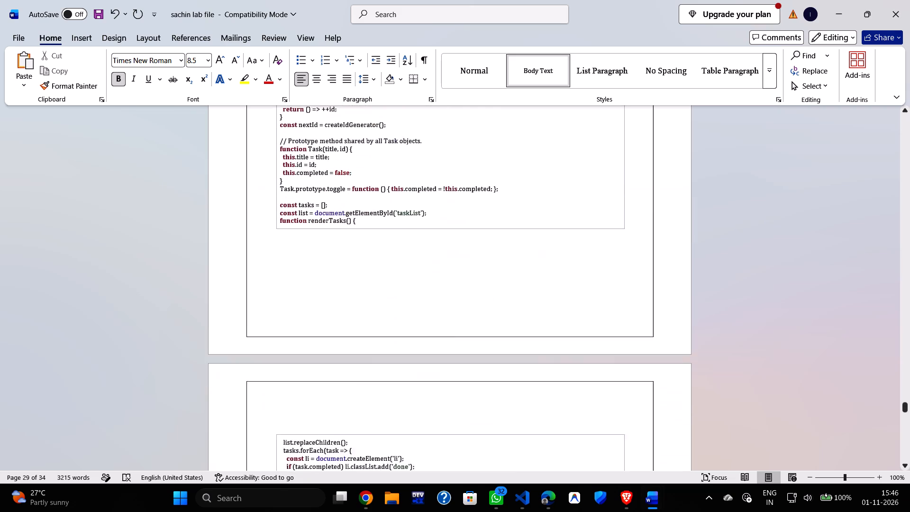
scroll(352, 313, down, 3)
scroll(410, 277, down, 2)
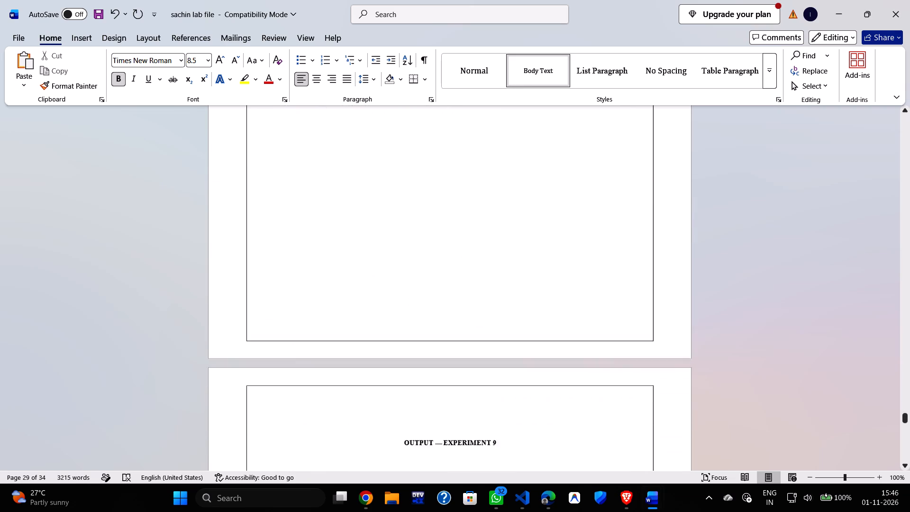
scroll(410, 277, down, 6)
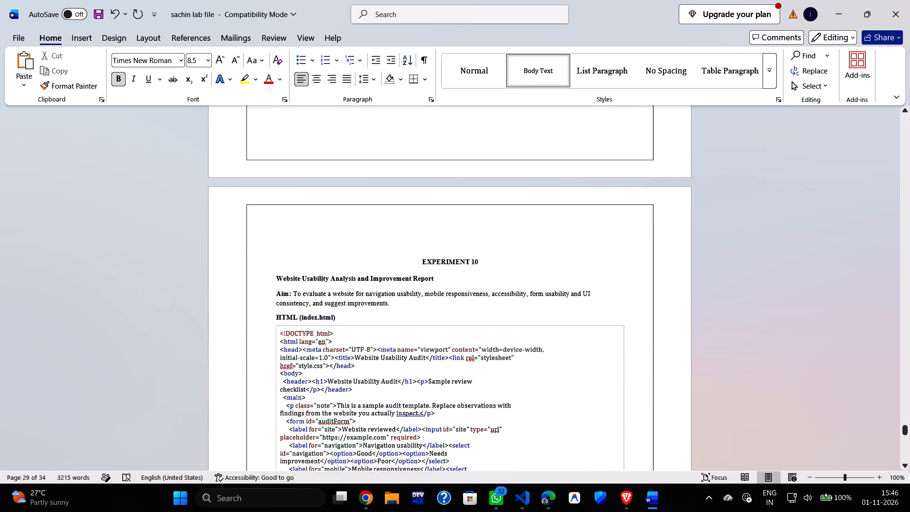
scroll(410, 277, down, 1)
drag(417, 243, 486, 248)
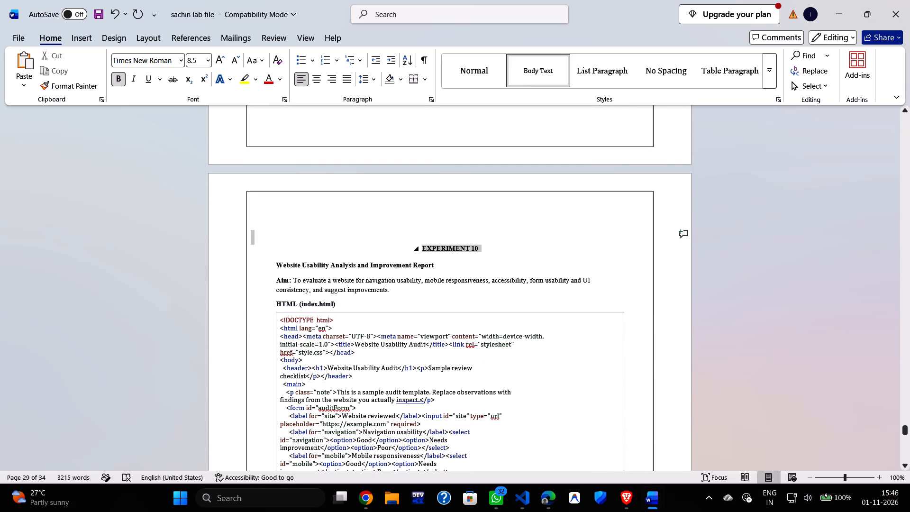
drag(486, 248, 485, 248)
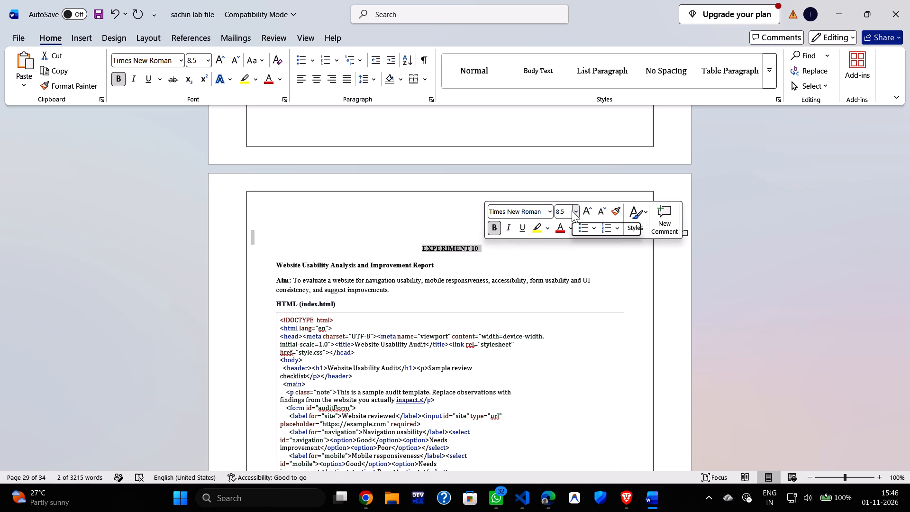
click(572, 210)
click(576, 211)
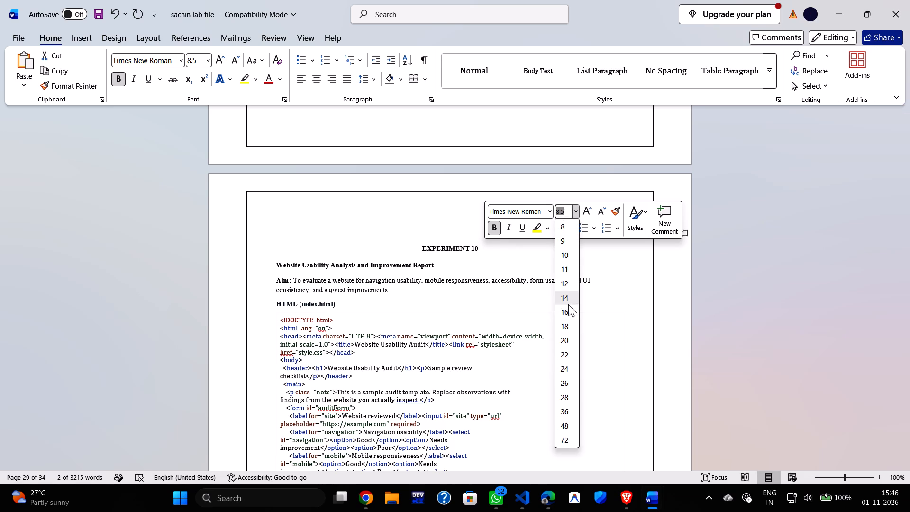
click(568, 299)
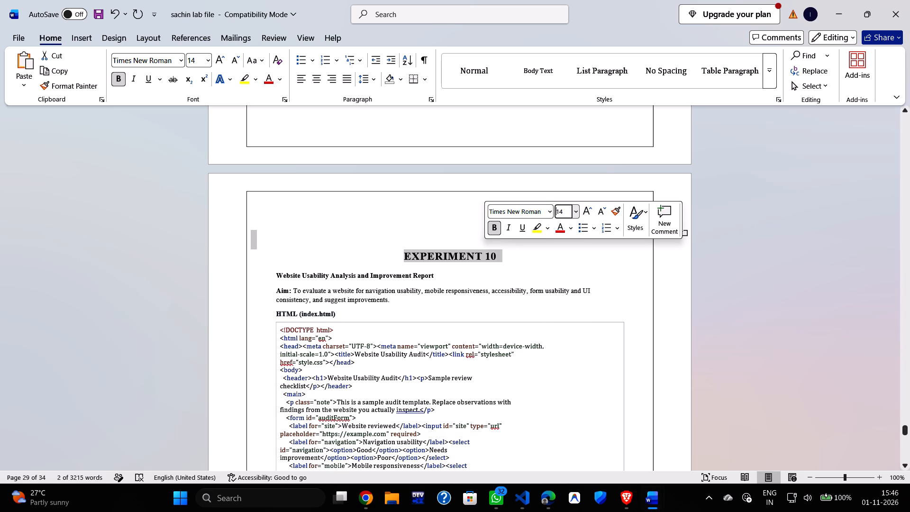
Delete the surplus blank lines above the "EXPERIMENT 10" heading so it moves up towards the page border.
click(270, 229)
key(BackSpace)
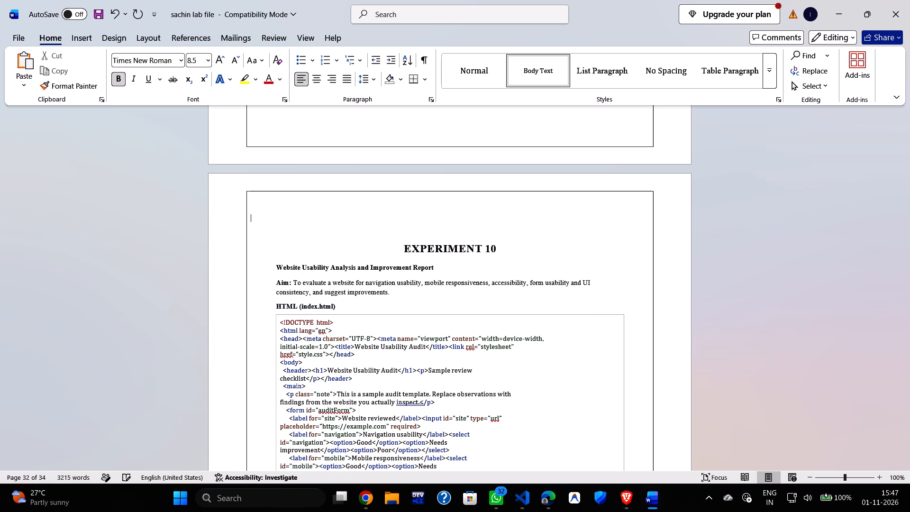
key(BackSpace)
key(BackSpace)
key(BackSpace)
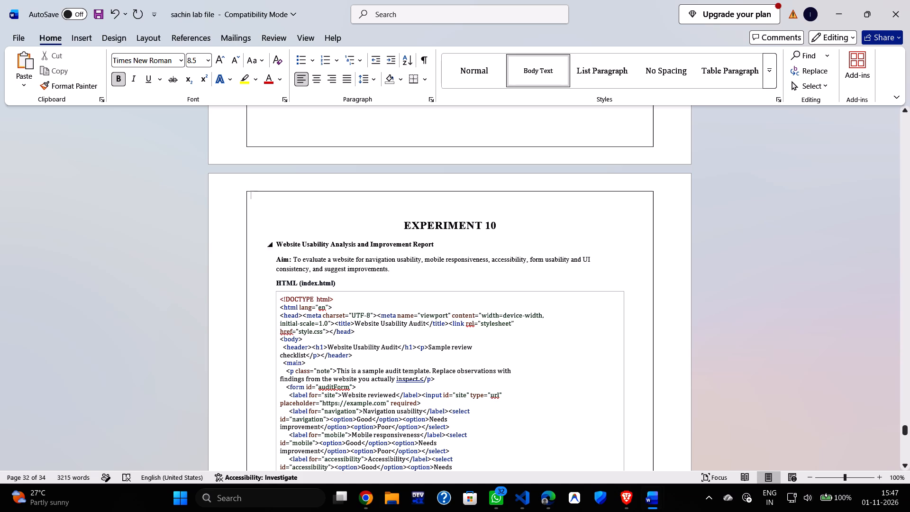
Save the edited lab file under its existing name and close it.
click(99, 10)
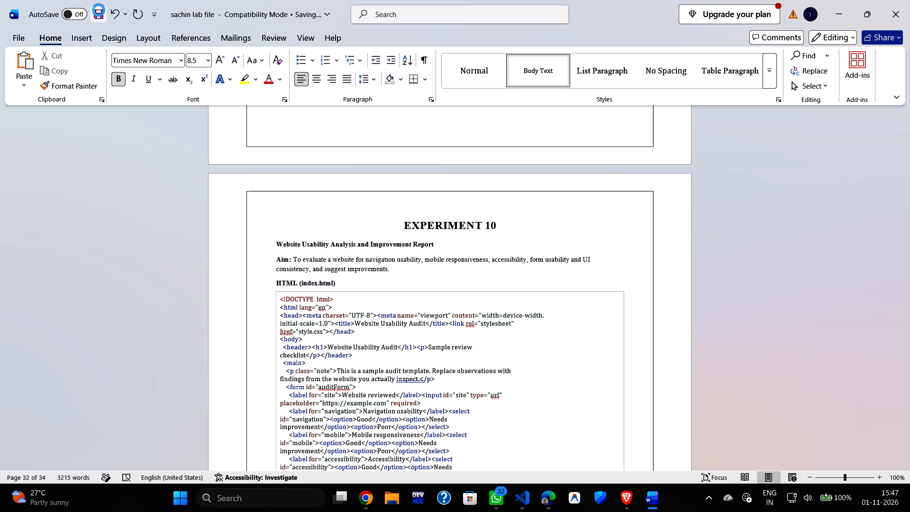
click(99, 10)
click(99, 10)
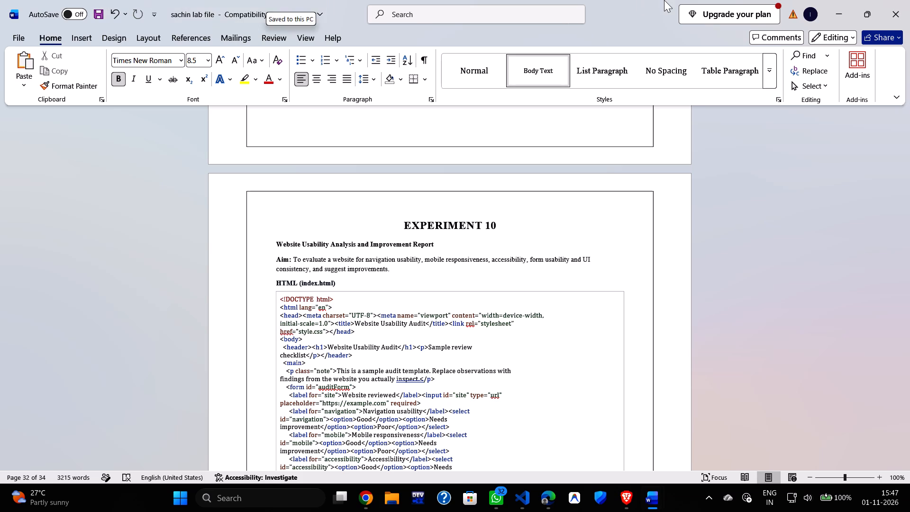
click(909, 15)
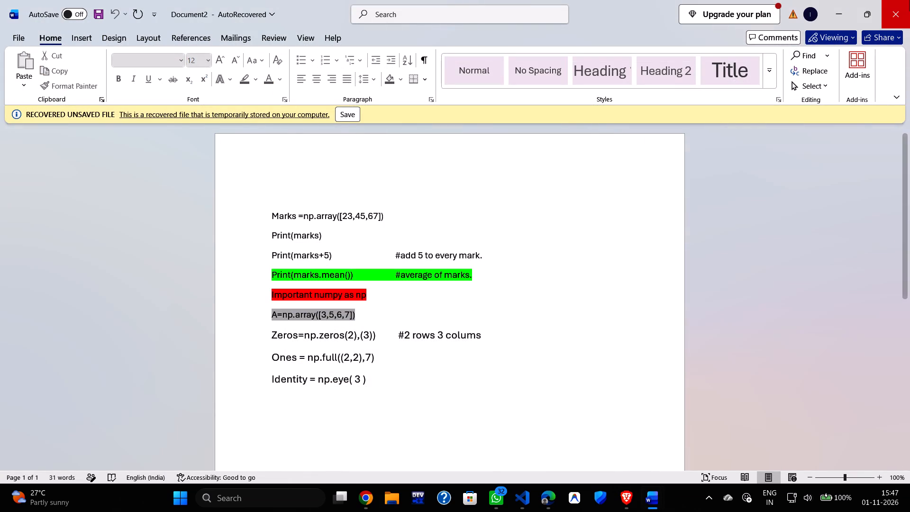
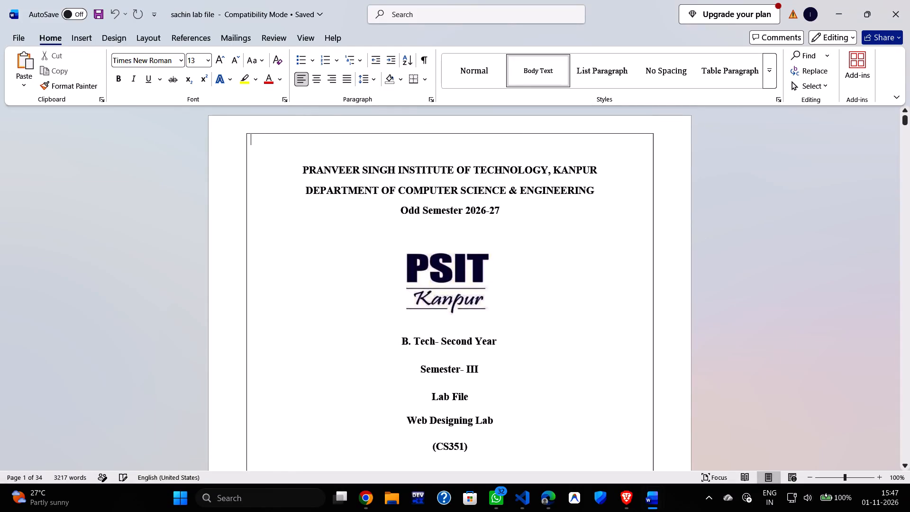
Review the sachin lab file from the cover page through the Experiment 1 pages.
scroll(512, 296, down, 5)
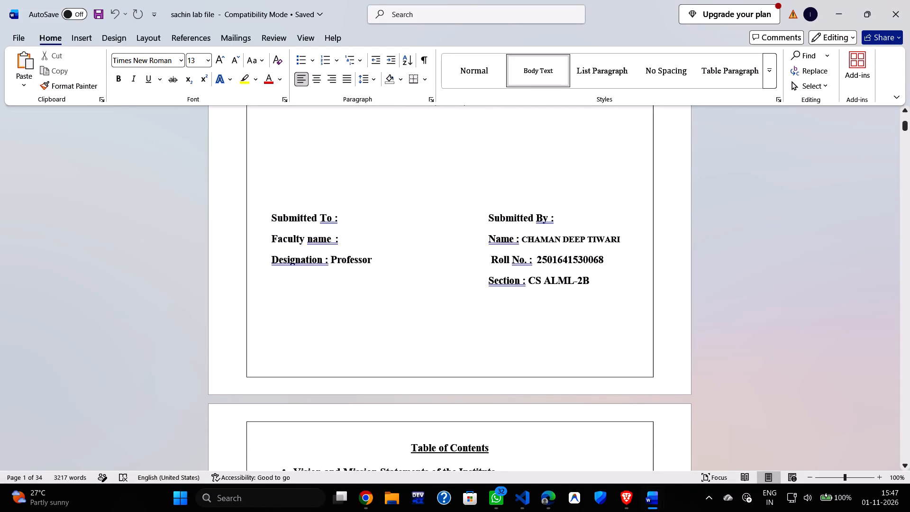
scroll(512, 296, down, 7)
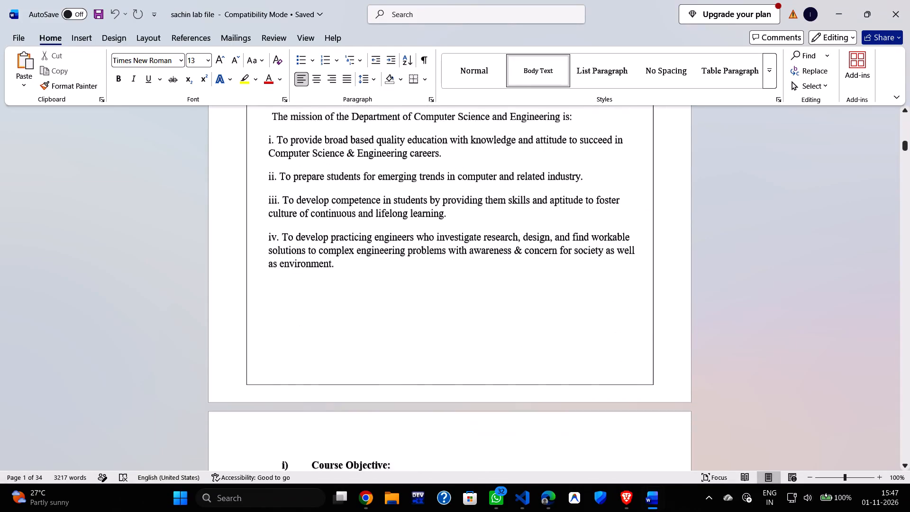
scroll(512, 296, down, 5)
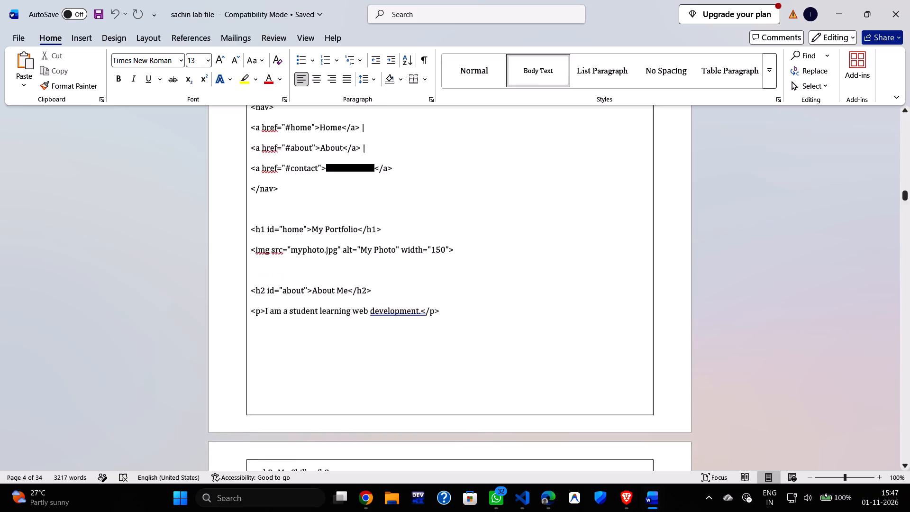
scroll(512, 296, down, 6)
scroll(512, 296, up, 6)
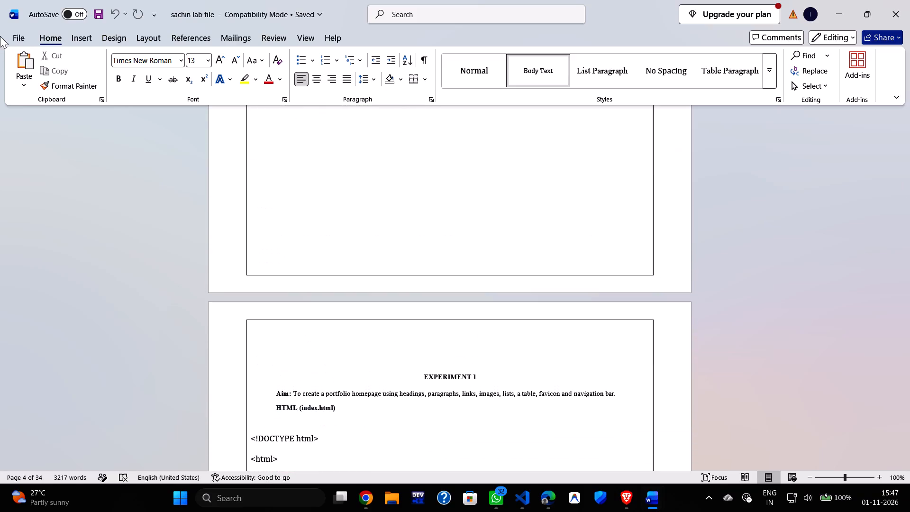
Open the recent "html complet lab file" document from Downloads.
click(22, 38)
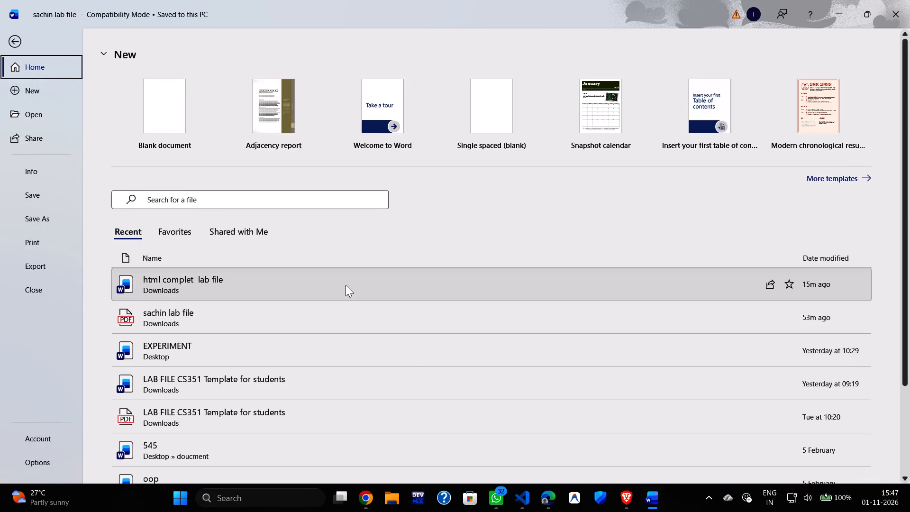
double_click(272, 279)
Review the html complet lab file's cover, table of contents, experiment tables and Experiment 1 code.
scroll(461, 229, up, 6)
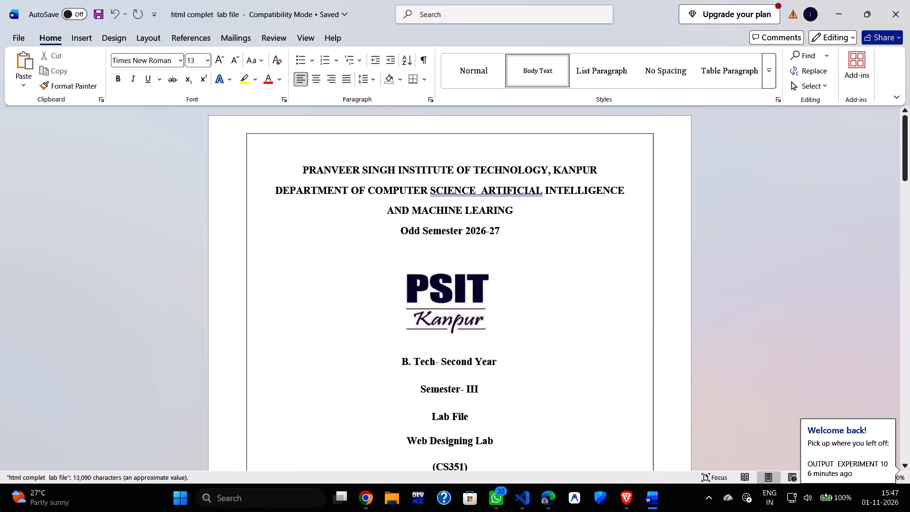
scroll(386, 324, down, 4)
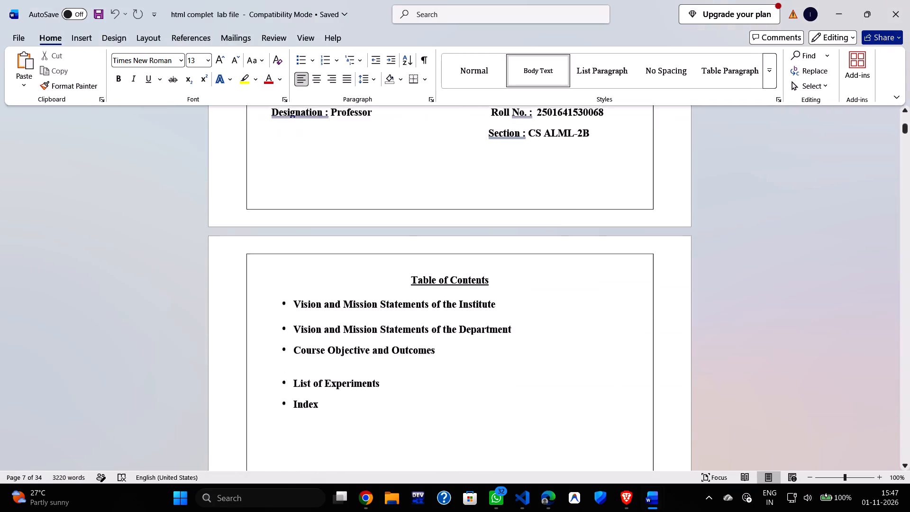
scroll(386, 324, down, 14)
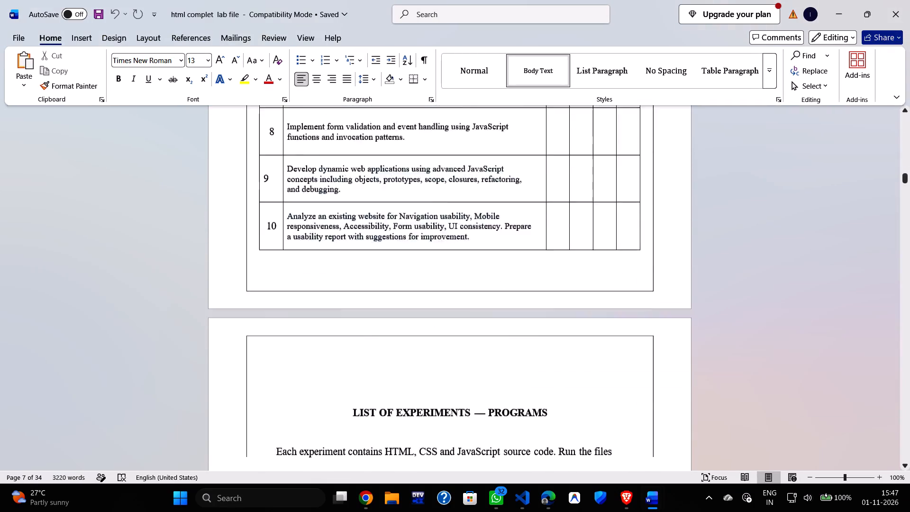
scroll(386, 324, down, 1)
scroll(386, 324, up, 8)
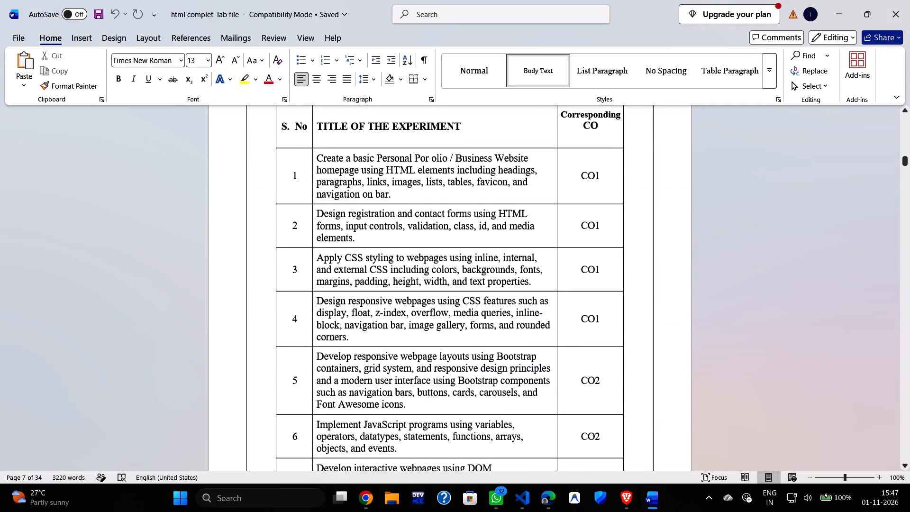
scroll(386, 324, up, 1)
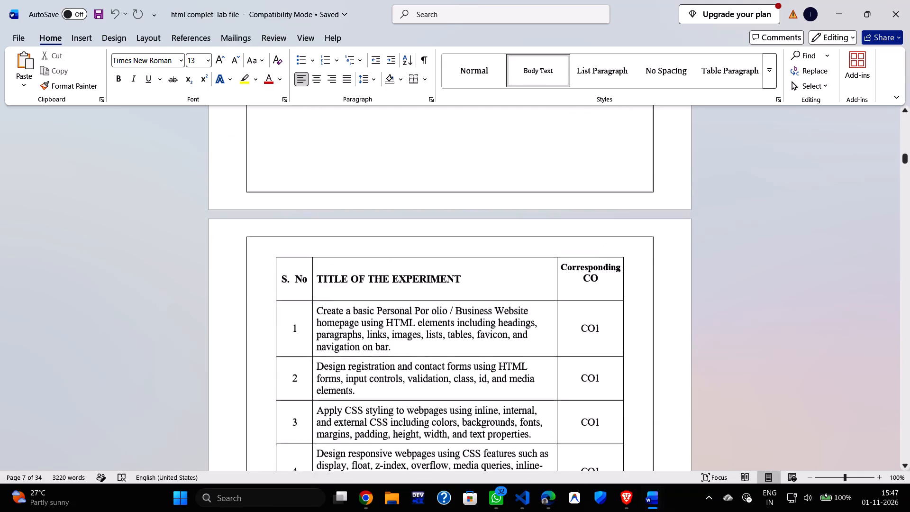
scroll(386, 324, up, 13)
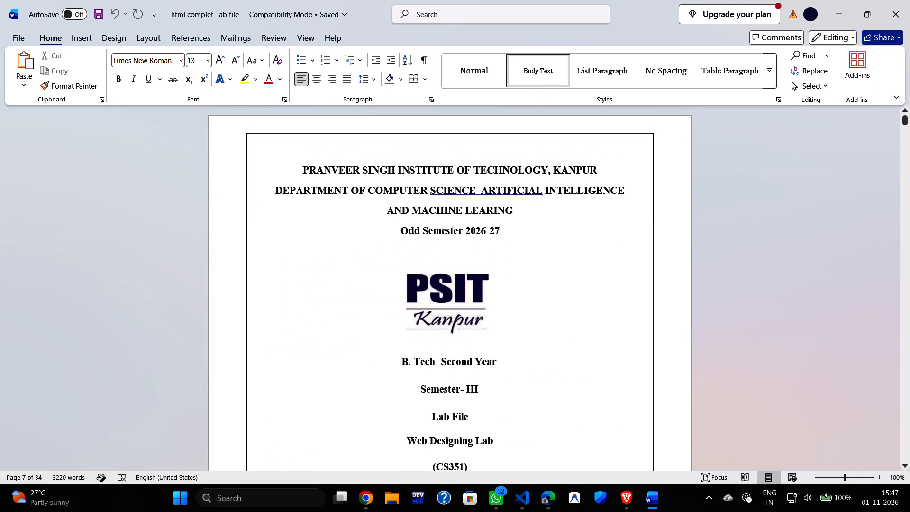
scroll(386, 324, down, 12)
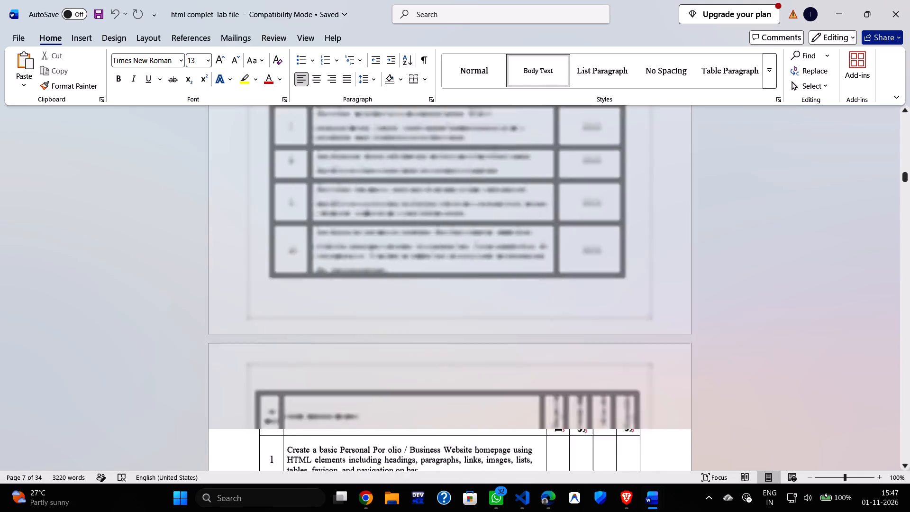
scroll(386, 324, down, 5)
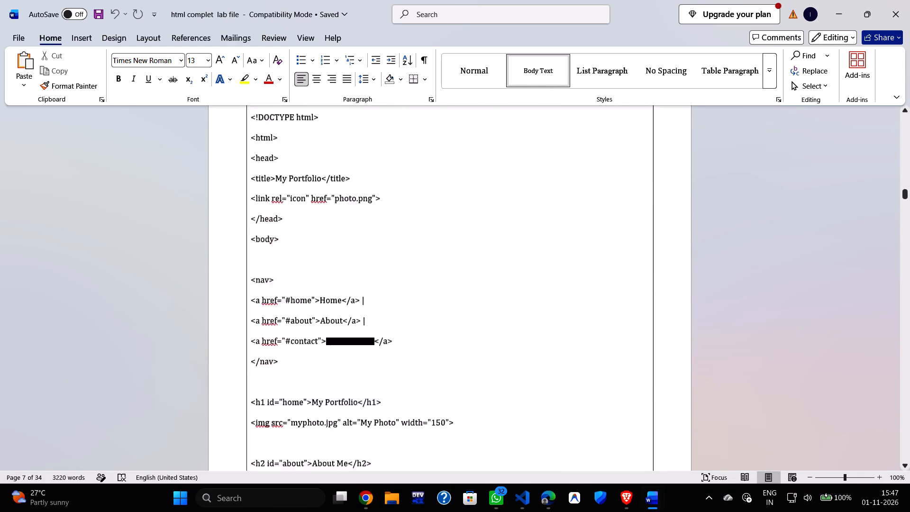
scroll(386, 324, down, 2)
scroll(386, 324, up, 8)
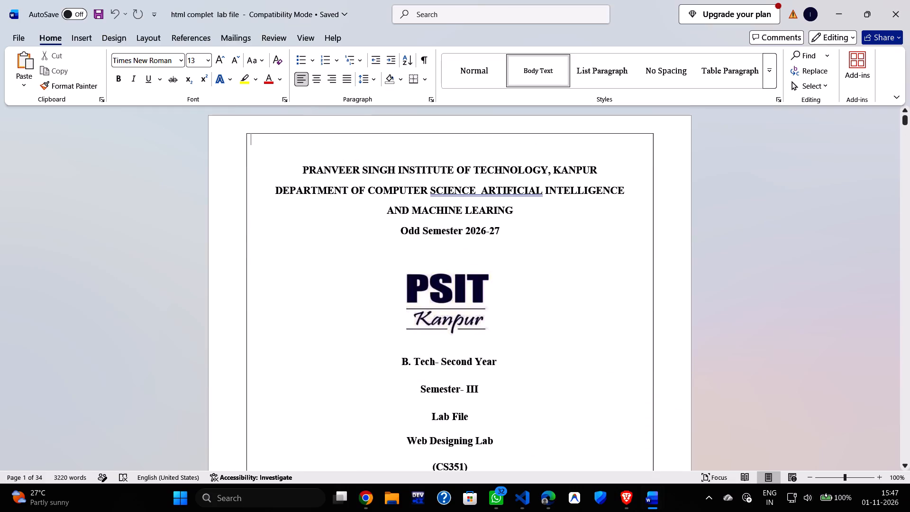
Check the html complet lab file's pages from the cover through the Experiment 3 output and Experiment 4 code.
scroll(520, 210, down, 2)
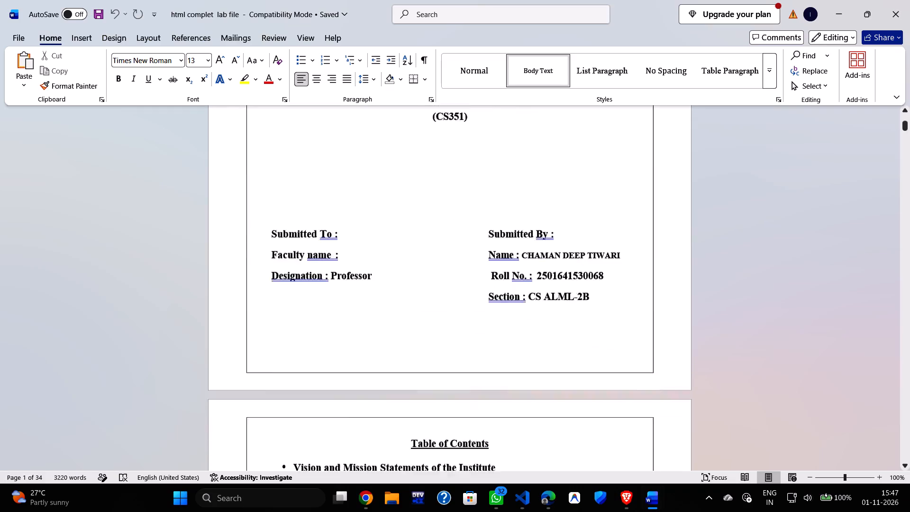
scroll(520, 210, down, 8)
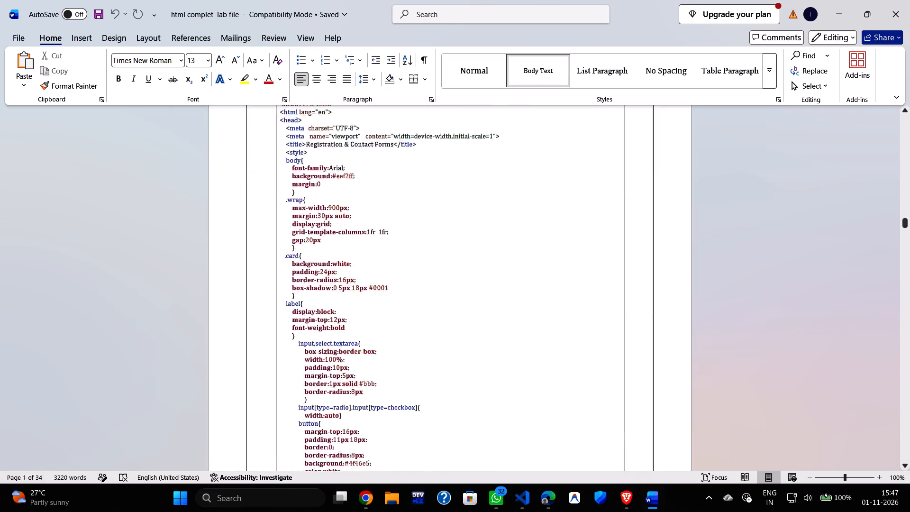
scroll(520, 210, down, 3)
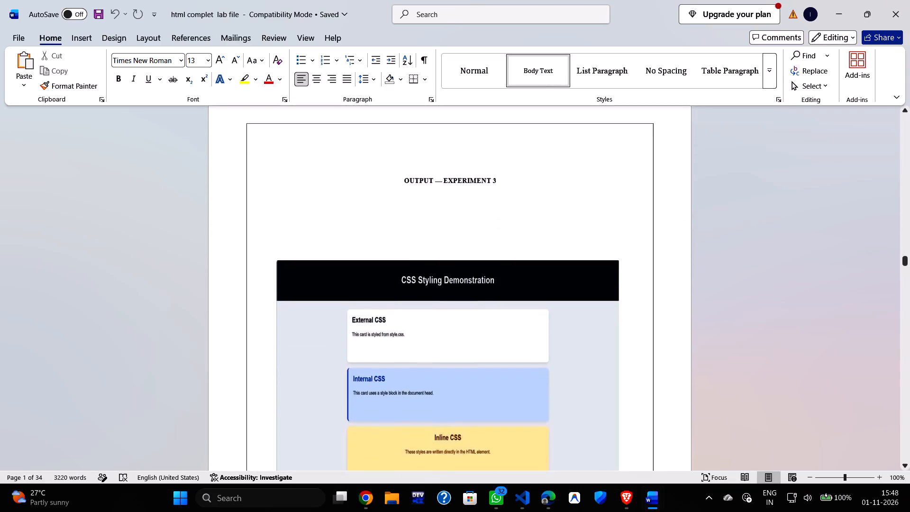
scroll(520, 210, down, 2)
right_click(520, 210)
scroll(520, 210, down, 1)
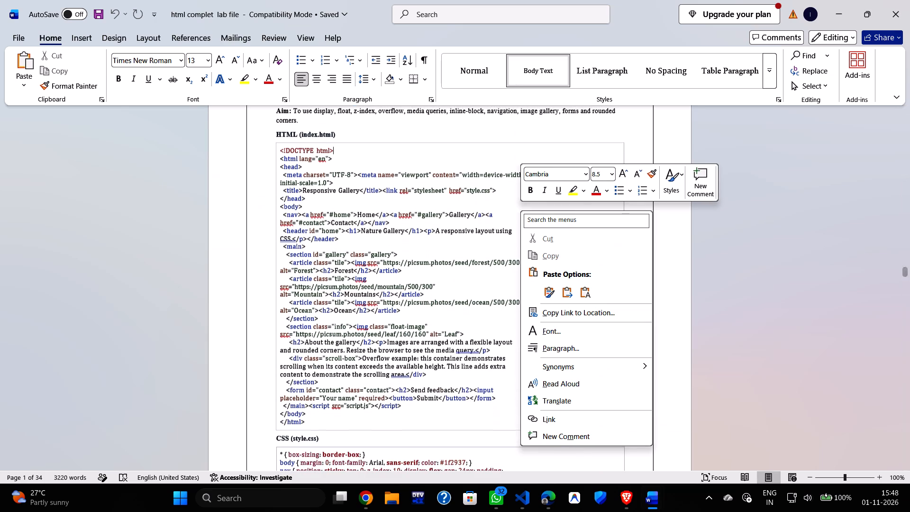
click(449, 184)
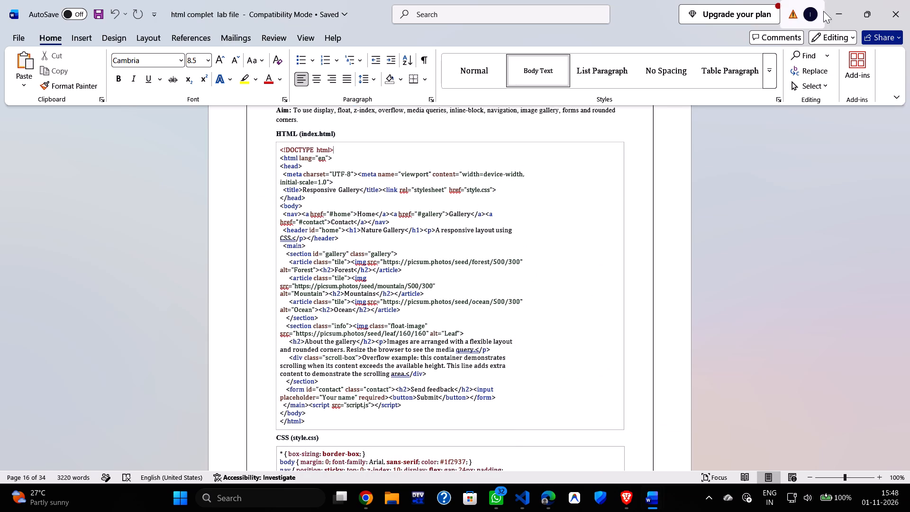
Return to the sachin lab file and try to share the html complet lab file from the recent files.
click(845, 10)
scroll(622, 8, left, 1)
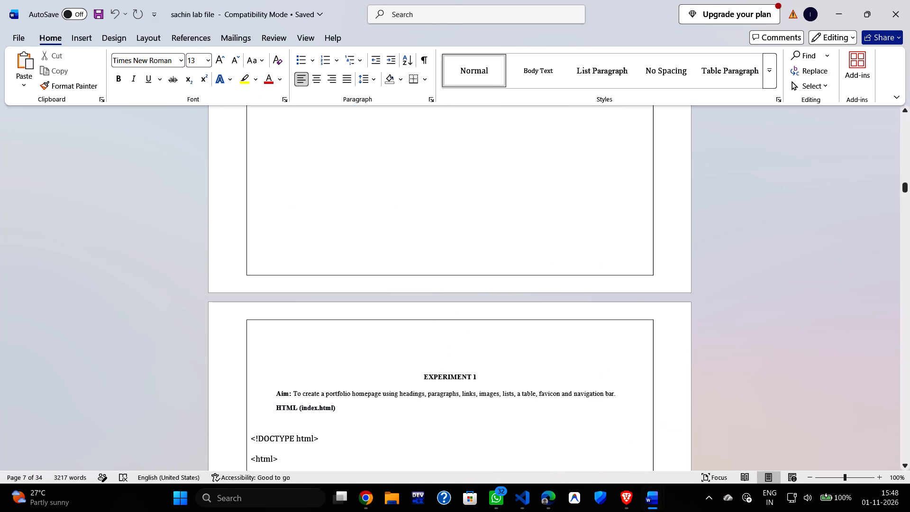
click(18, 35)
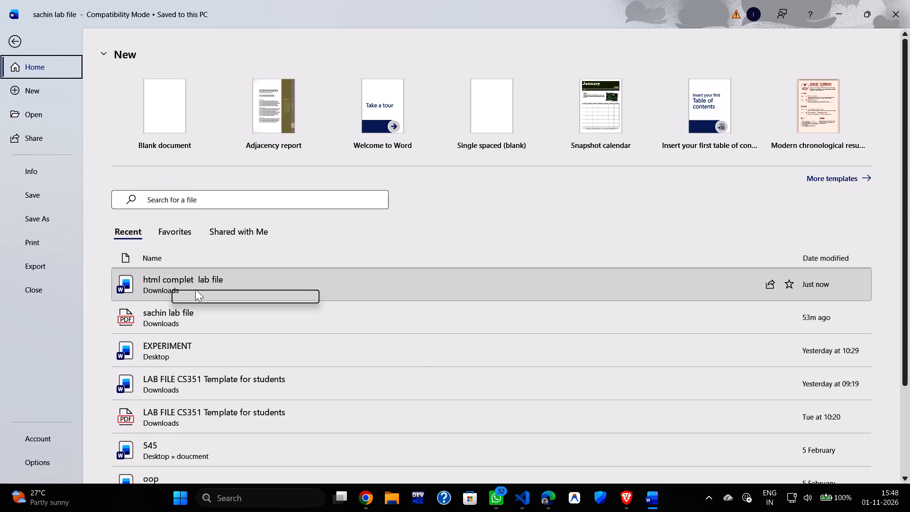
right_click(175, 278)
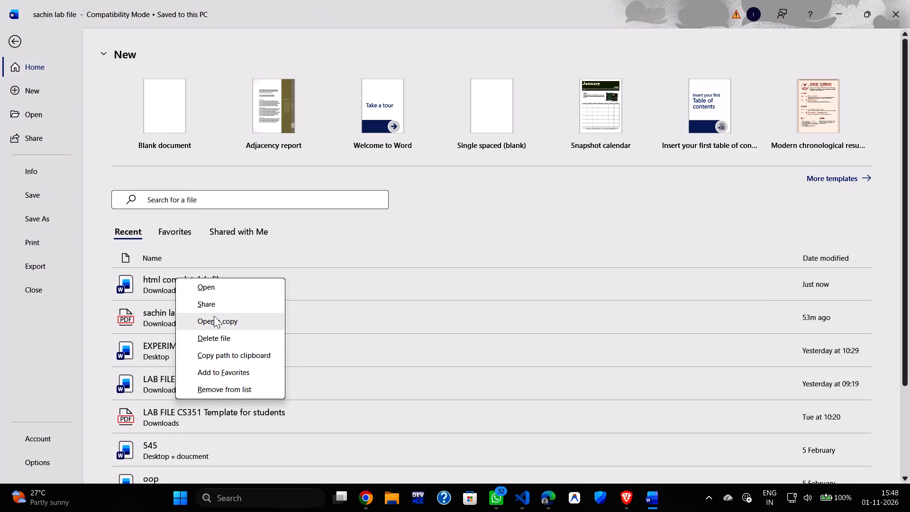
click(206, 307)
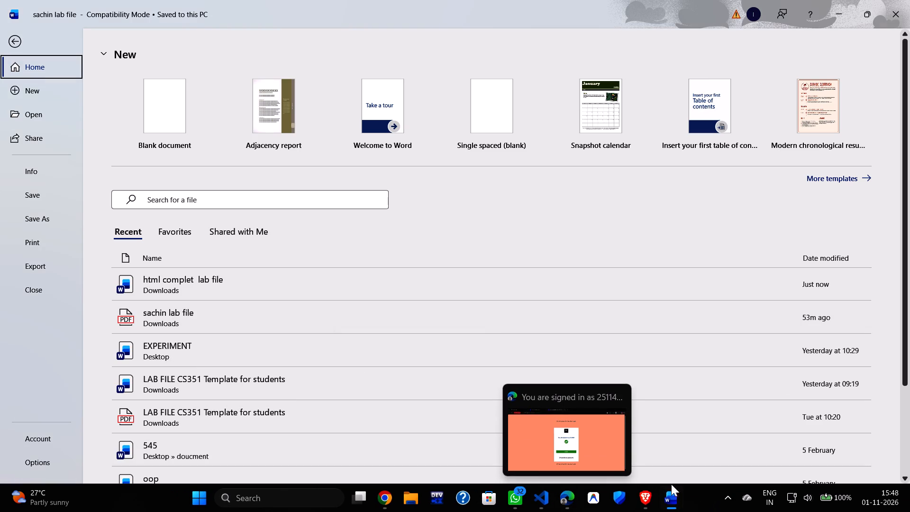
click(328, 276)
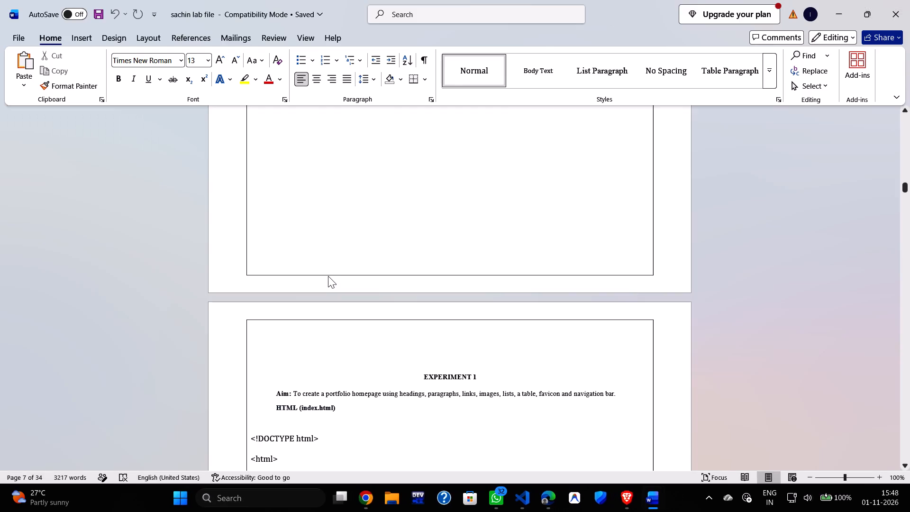
Look over the sachin lab file's Experiment 1 output and following pages, and close this editable document.
scroll(337, 285, down, 12)
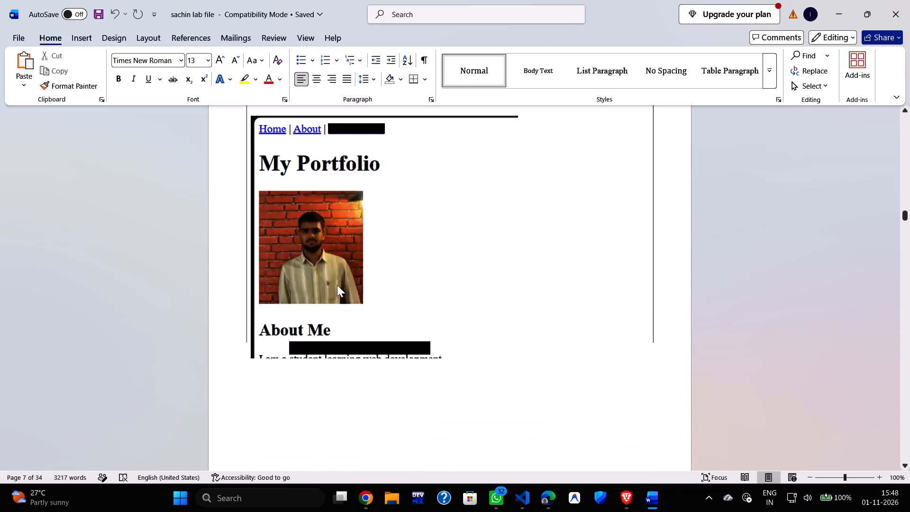
scroll(337, 285, down, 3)
scroll(337, 285, up, 10)
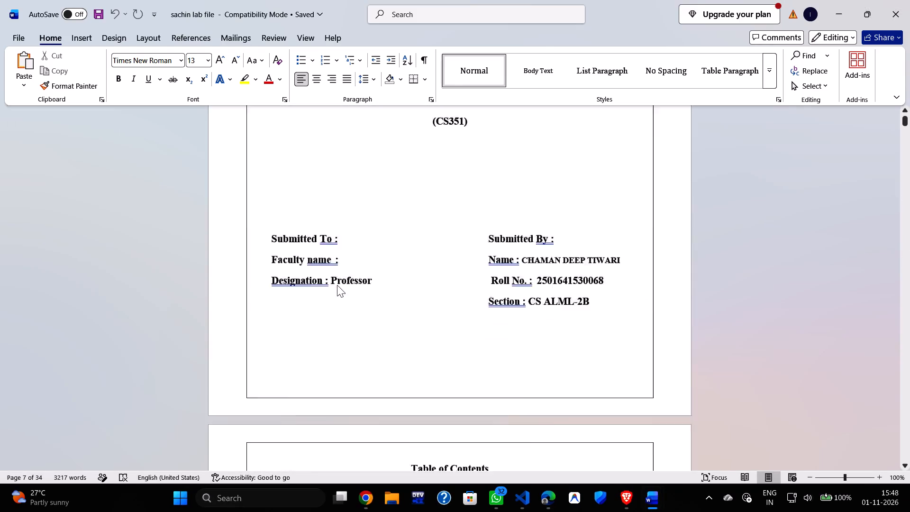
click(909, 2)
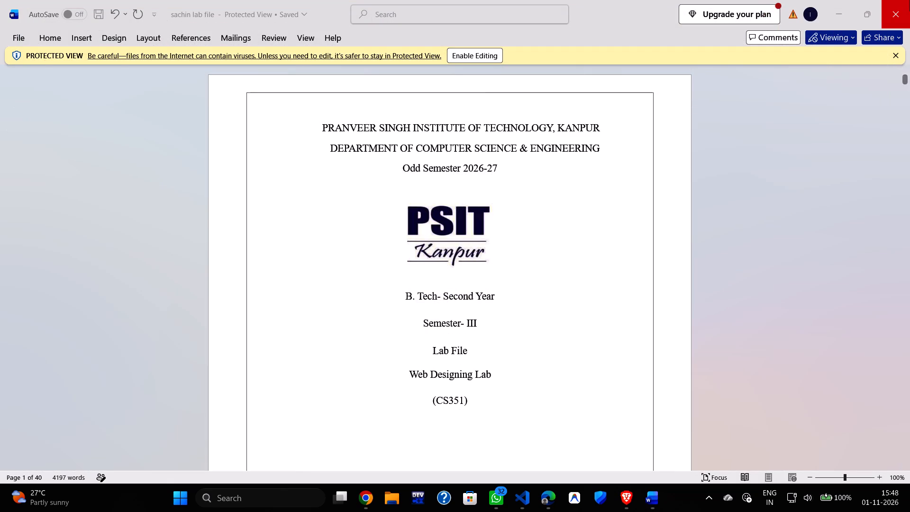
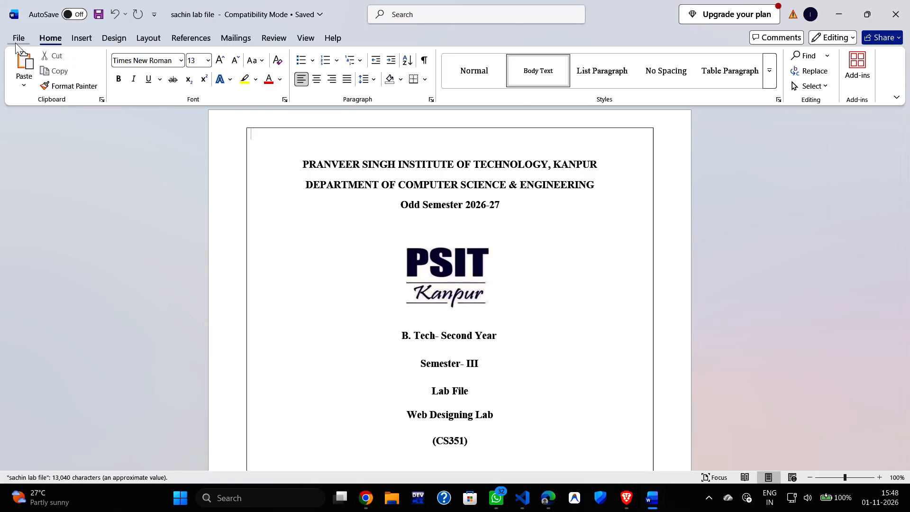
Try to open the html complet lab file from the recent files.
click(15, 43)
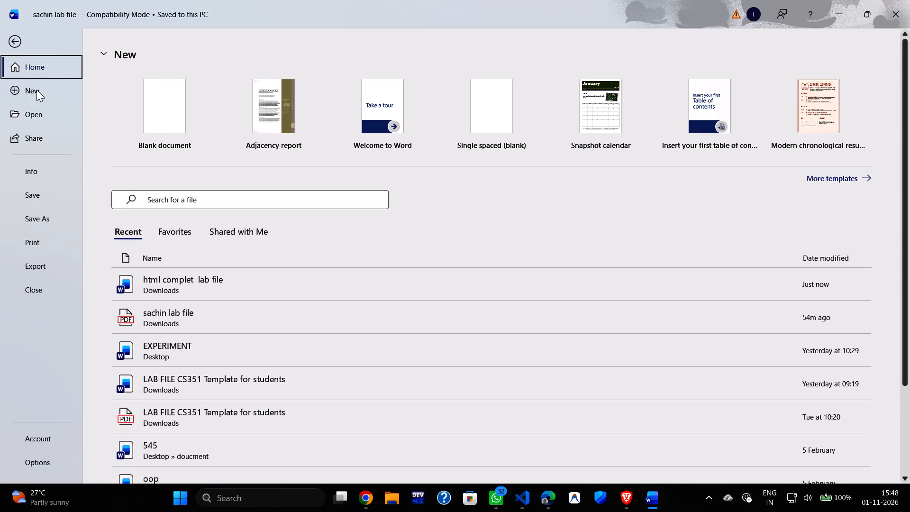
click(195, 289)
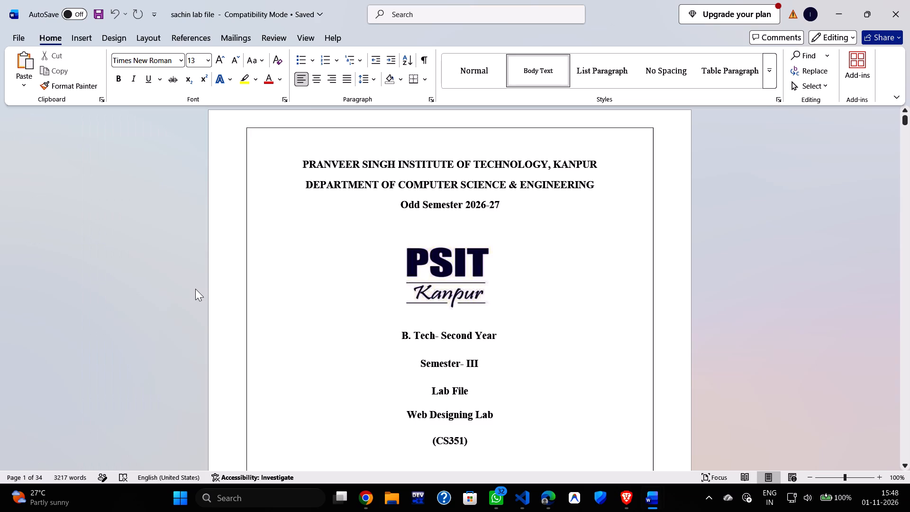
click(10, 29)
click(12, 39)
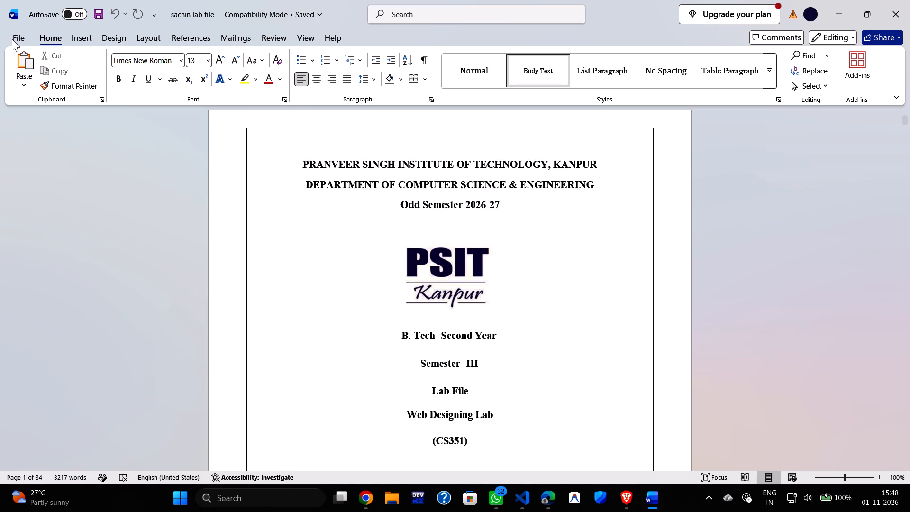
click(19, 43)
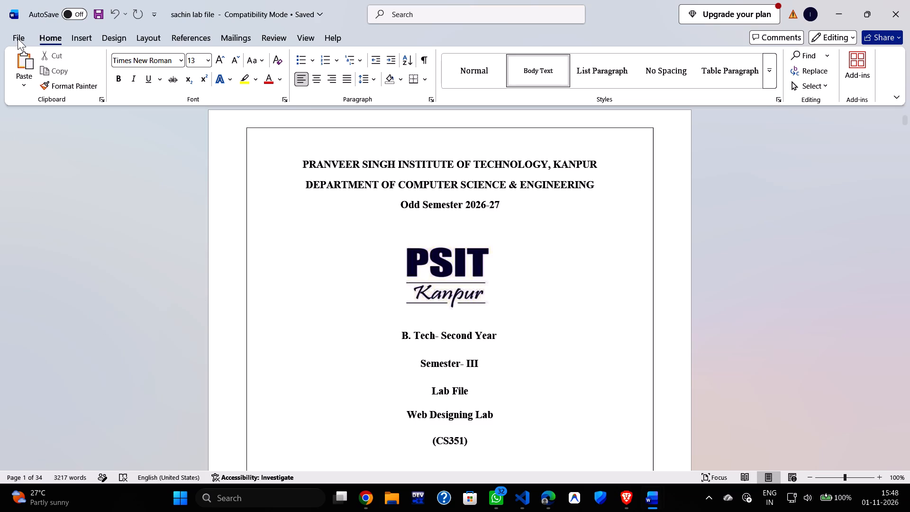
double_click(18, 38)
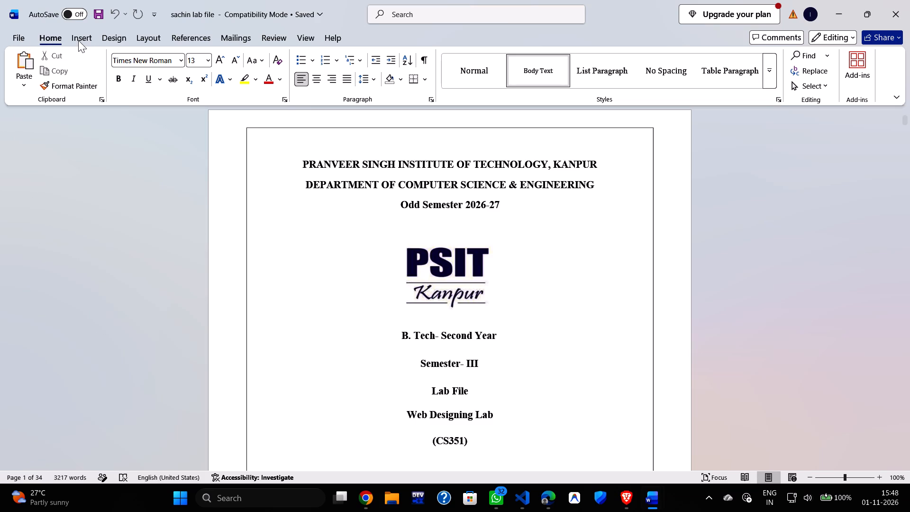
Glance at the sachin lab file's mission and vision statements, and close this document.
click(78, 40)
scroll(461, 178, down, 5)
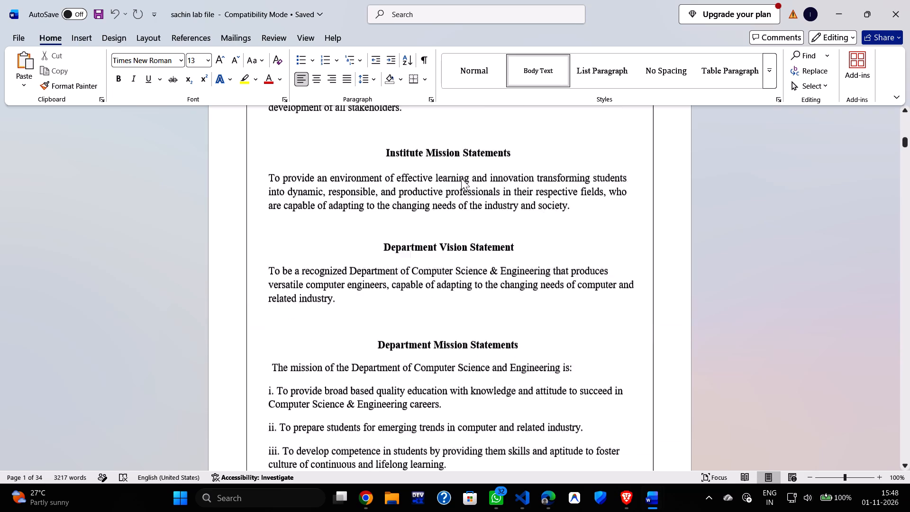
right_click(461, 178)
click(461, 178)
double_click(20, 39)
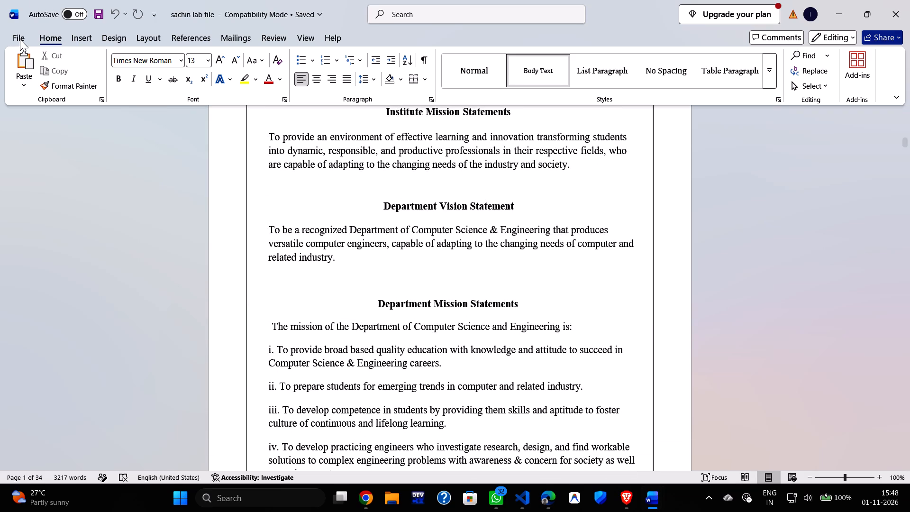
click(76, 15)
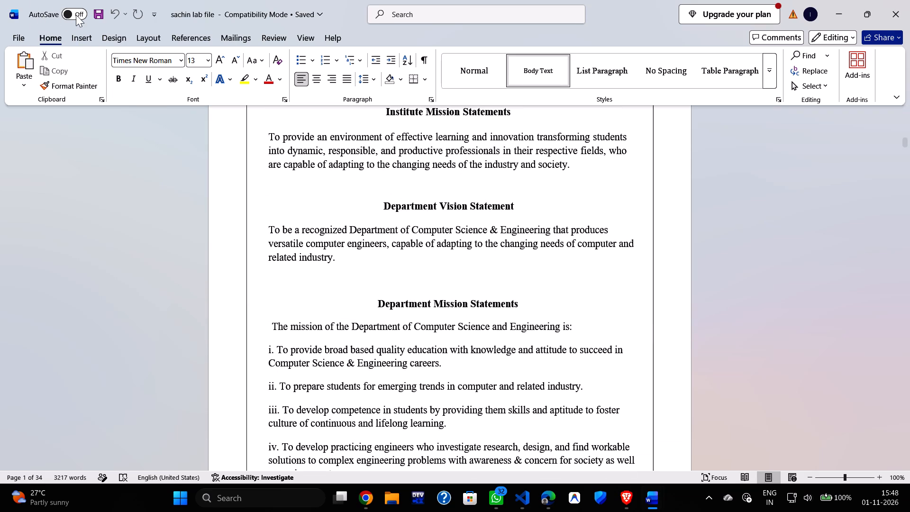
click(76, 15)
click(909, 14)
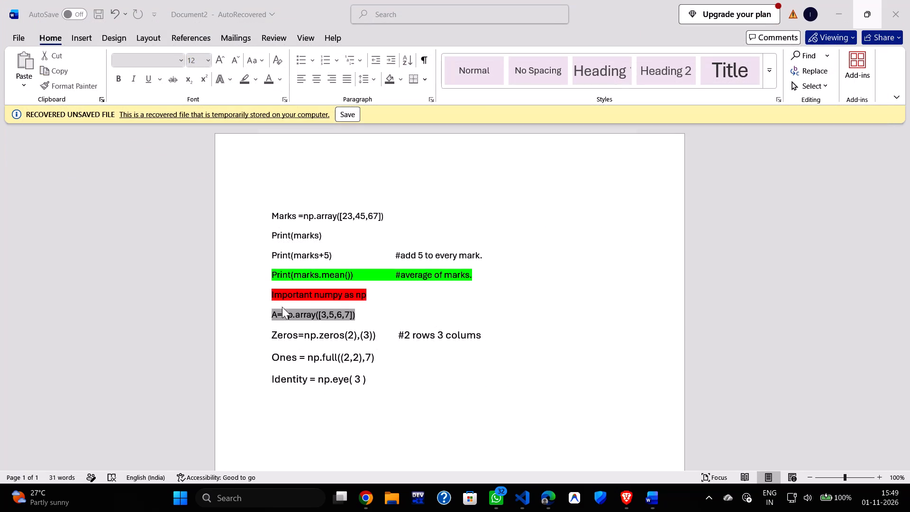
Open the sachin lab file PDF from the recent files, accepting its conversion to an editable Word document.
click(20, 38)
click(22, 42)
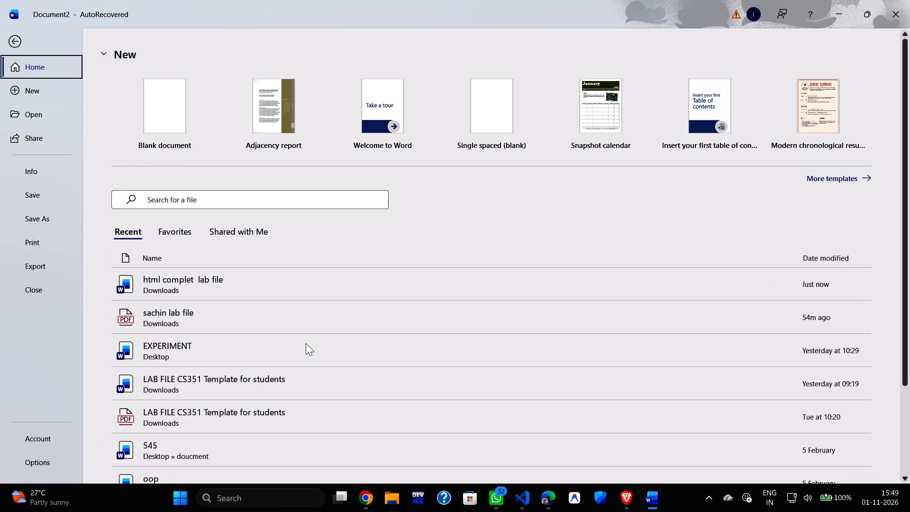
scroll(305, 346, down, 1)
click(165, 324)
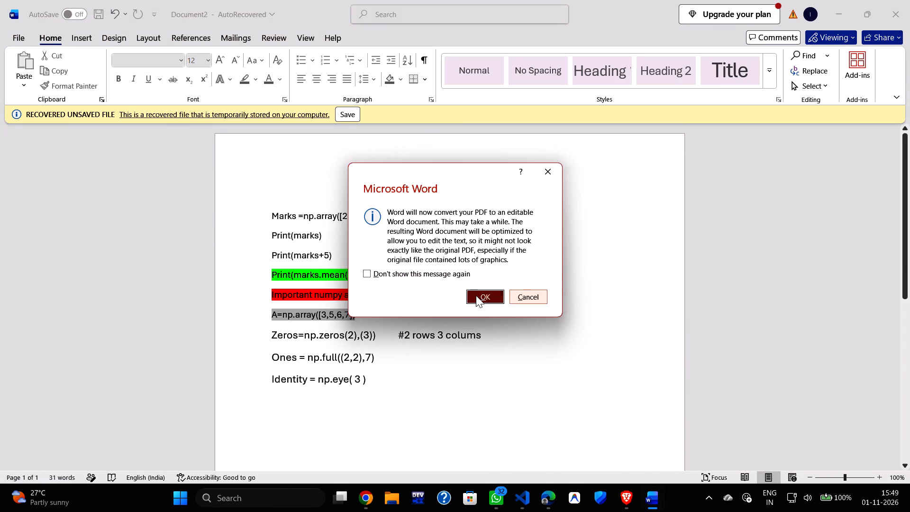
click(476, 295)
scroll(347, 5, right, 1)
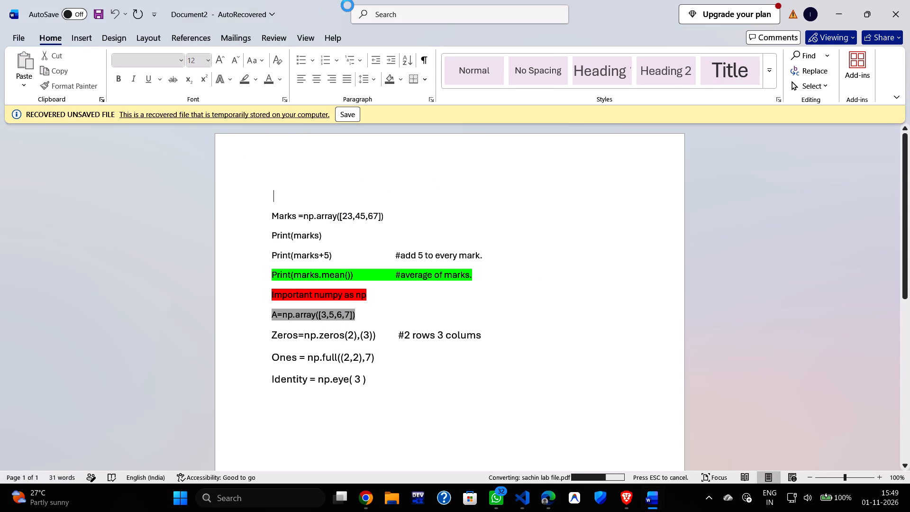
scroll(347, 5, right, 1)
scroll(873, 27, right, 9)
scroll(873, 27, left, 1)
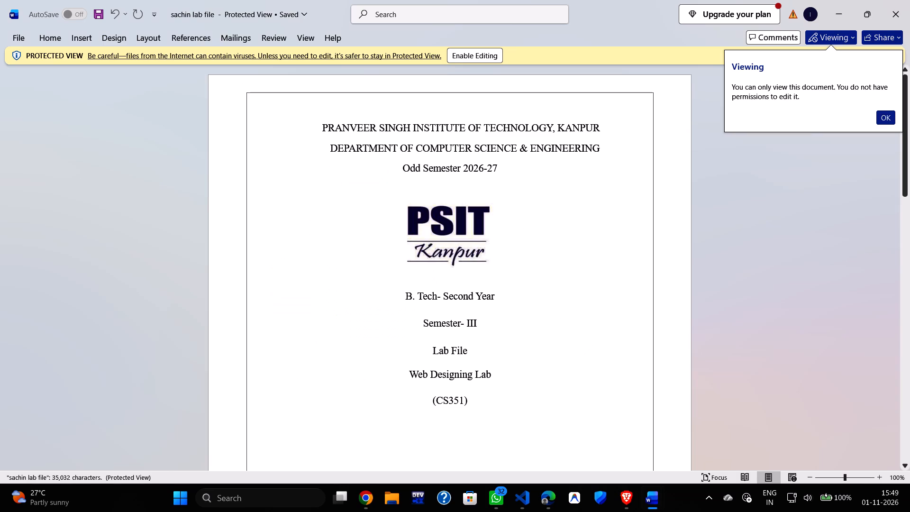
Look over the converted sachin lab file's cover page and the Institute Vision Statement page.
scroll(476, 248, down, 5)
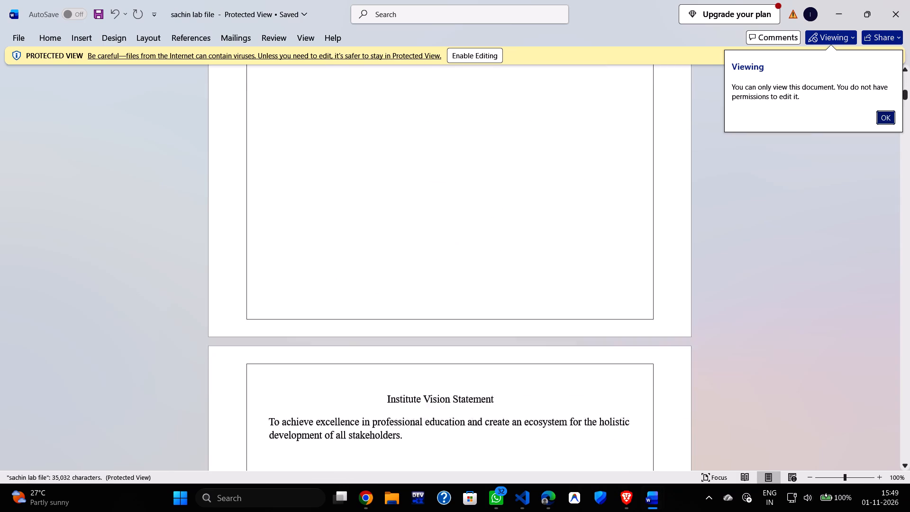
scroll(476, 248, down, 2)
scroll(476, 248, up, 5)
scroll(476, 248, down, 1)
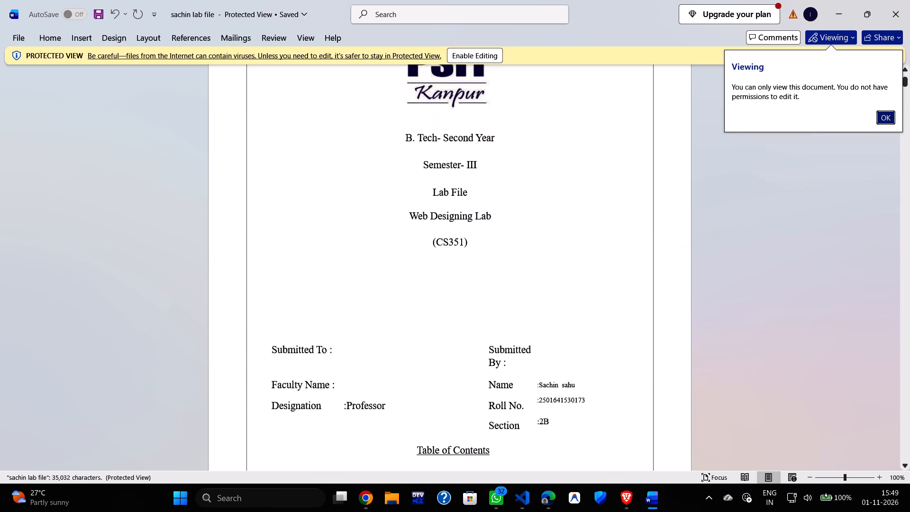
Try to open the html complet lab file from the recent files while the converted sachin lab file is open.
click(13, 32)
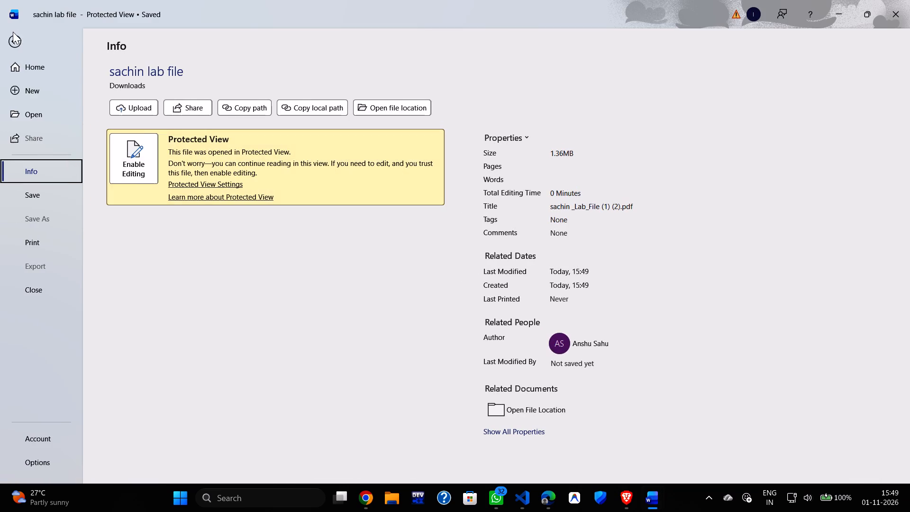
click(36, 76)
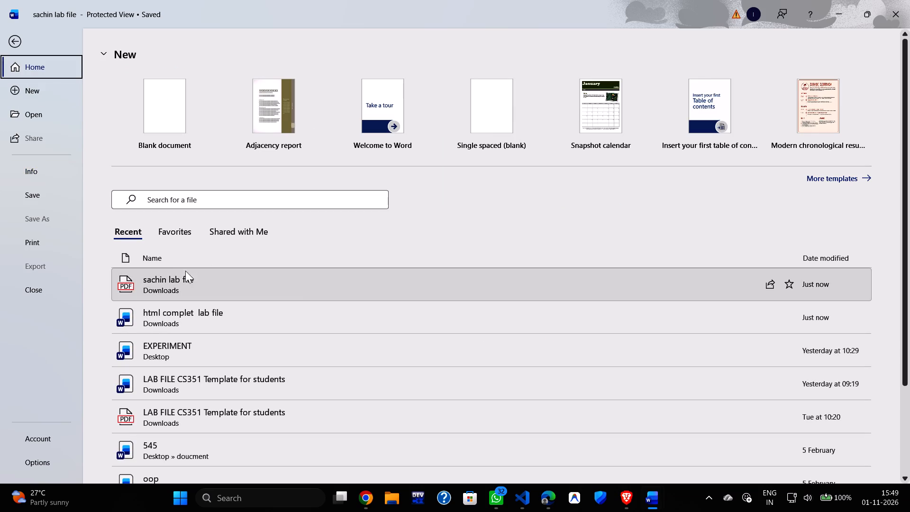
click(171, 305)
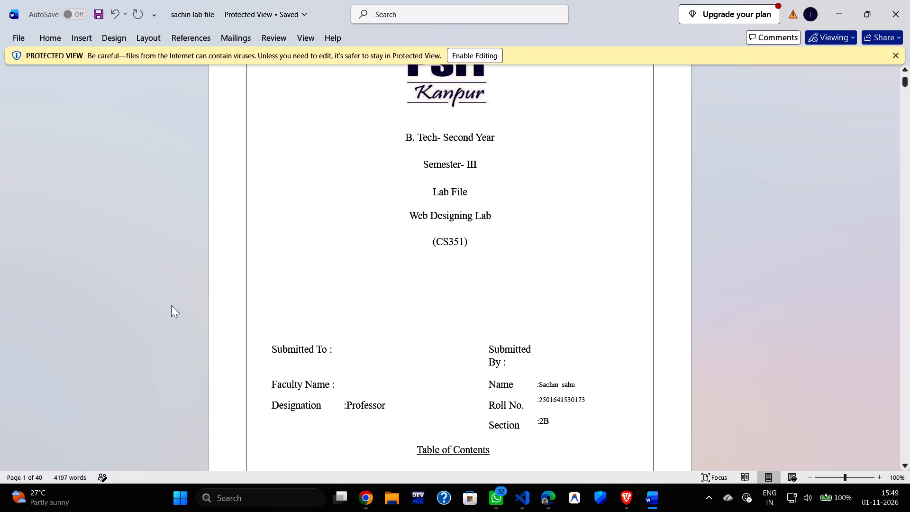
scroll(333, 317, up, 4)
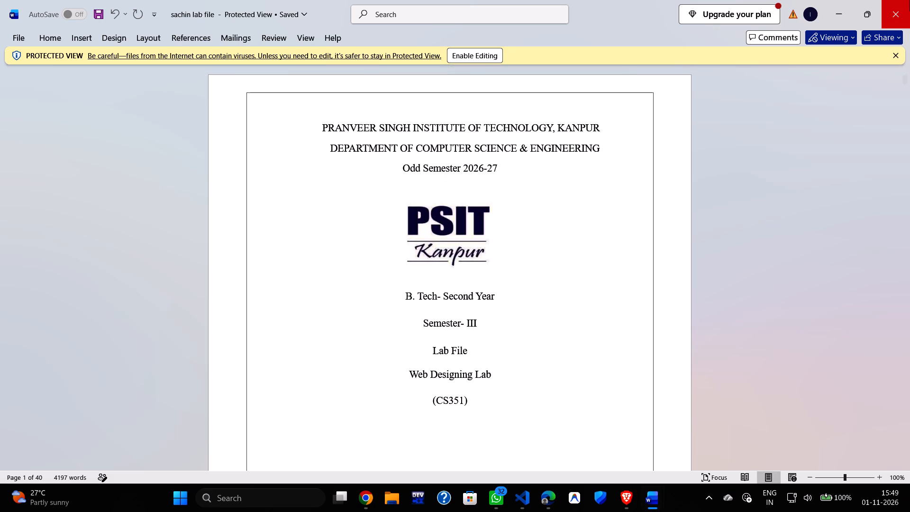
Close the converted sachin lab file and the recovered Document2.
click(909, 0)
click(909, 0)
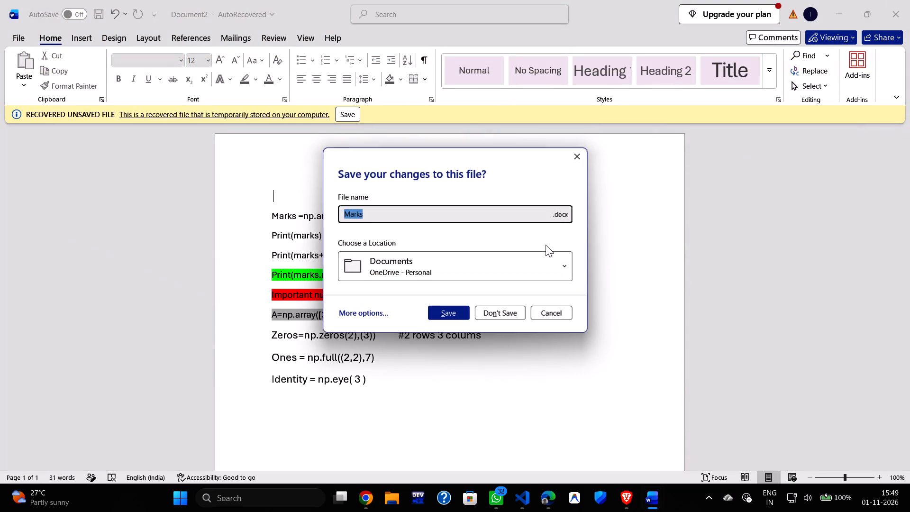
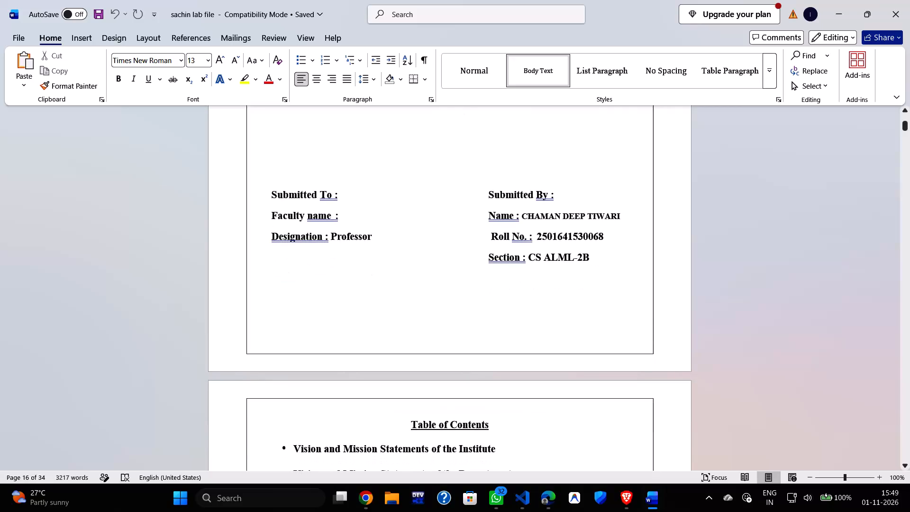
Look over the sachin lab file's cover page, Table of Contents and list of experiments.
scroll(307, 415, down, 1)
scroll(307, 415, up, 5)
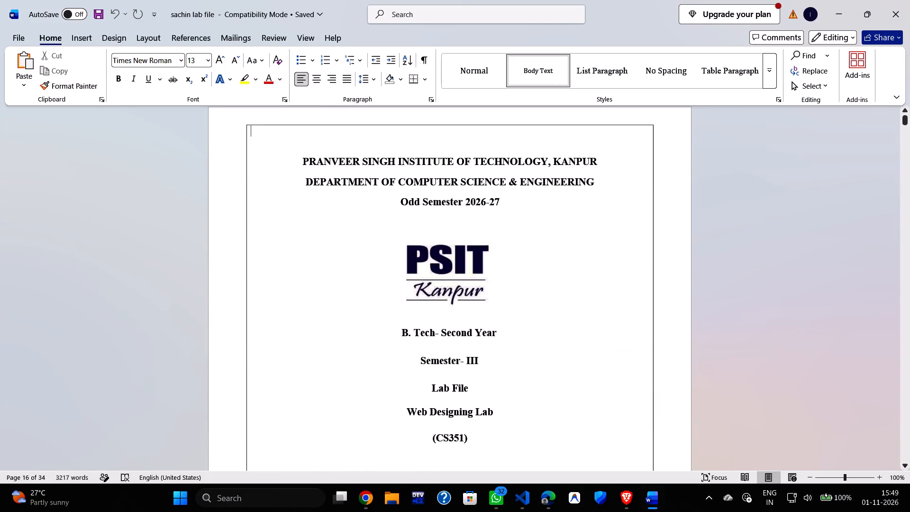
click(594, 178)
scroll(501, 221, down, 4)
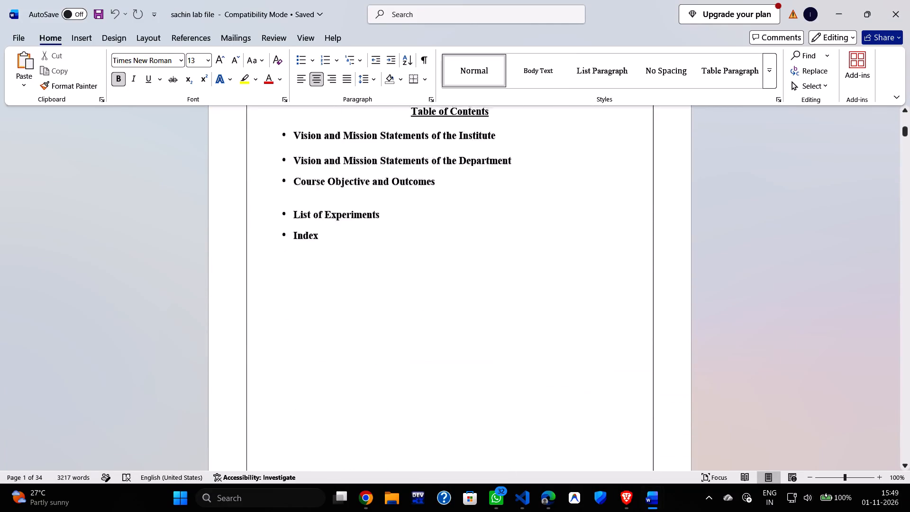
scroll(501, 221, down, 4)
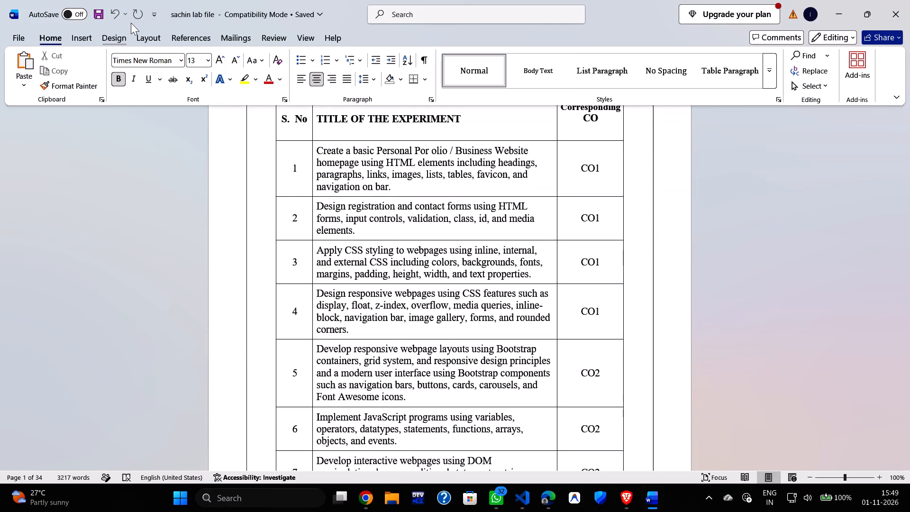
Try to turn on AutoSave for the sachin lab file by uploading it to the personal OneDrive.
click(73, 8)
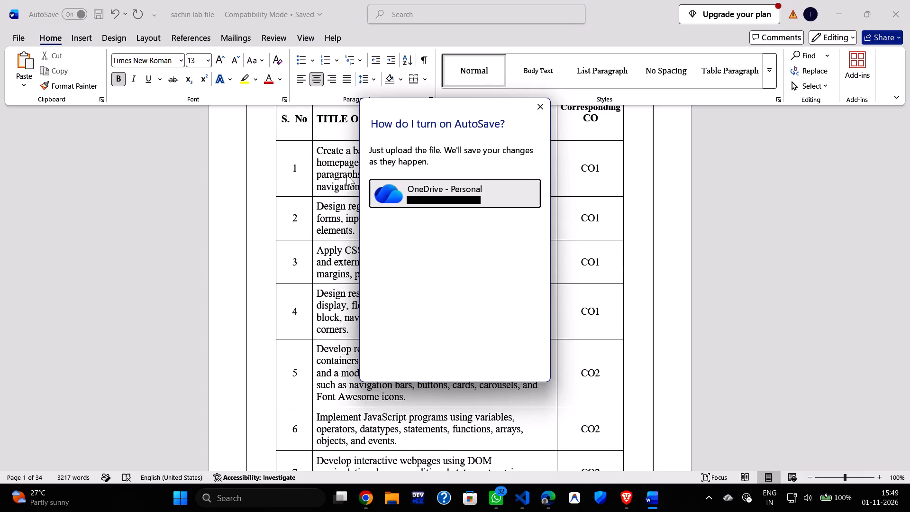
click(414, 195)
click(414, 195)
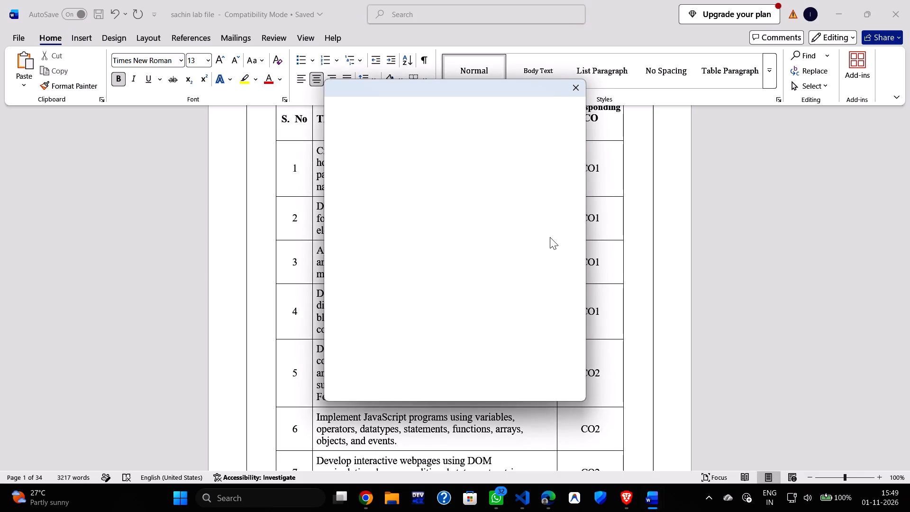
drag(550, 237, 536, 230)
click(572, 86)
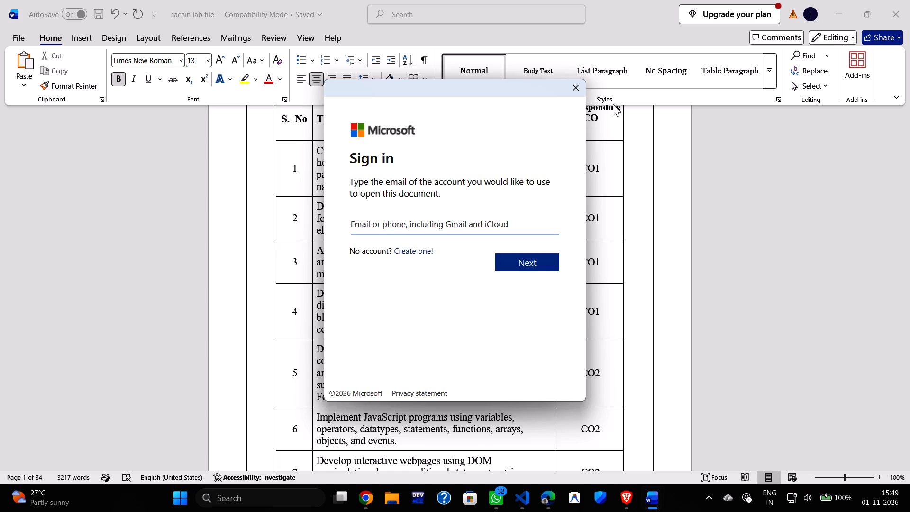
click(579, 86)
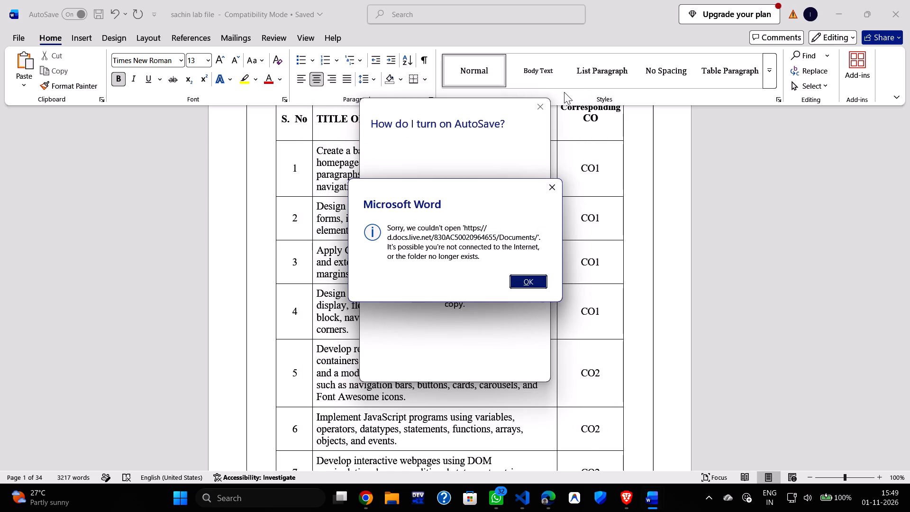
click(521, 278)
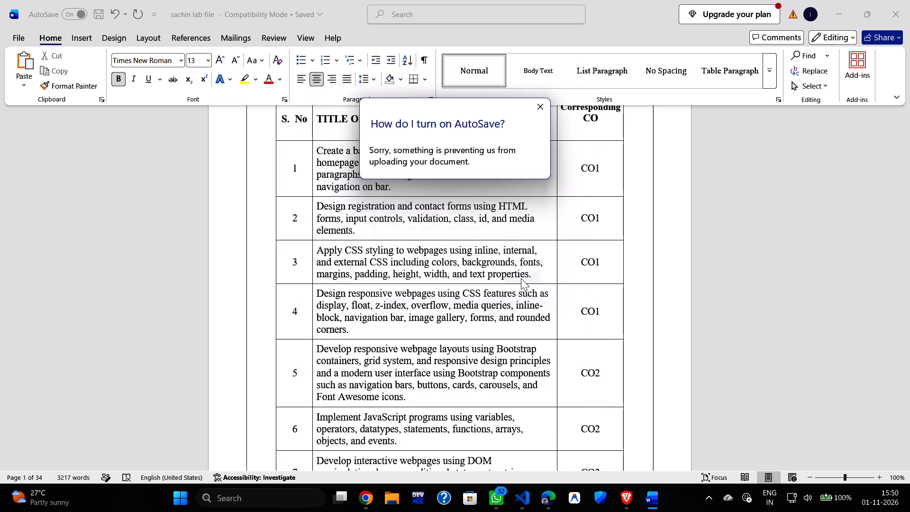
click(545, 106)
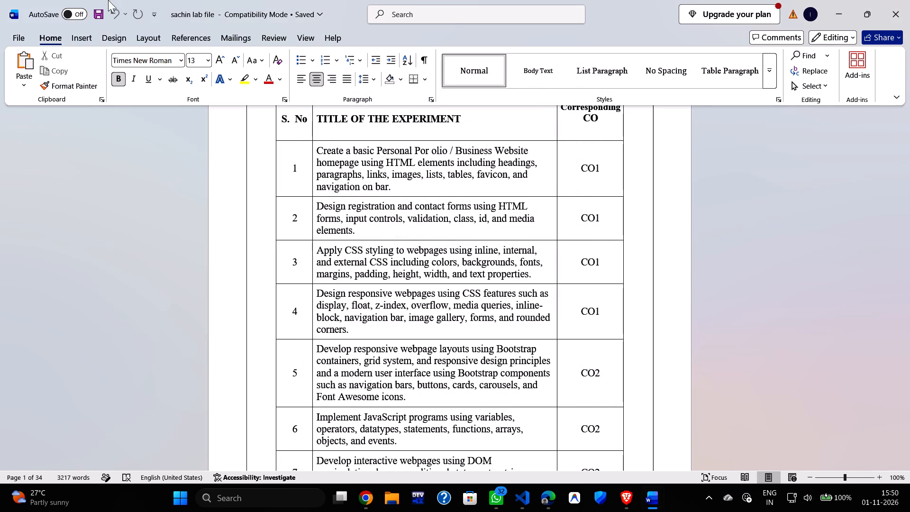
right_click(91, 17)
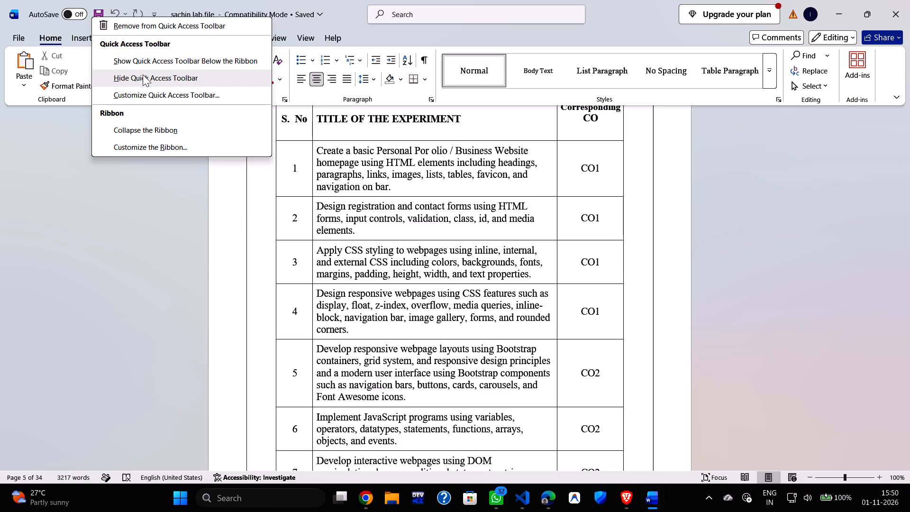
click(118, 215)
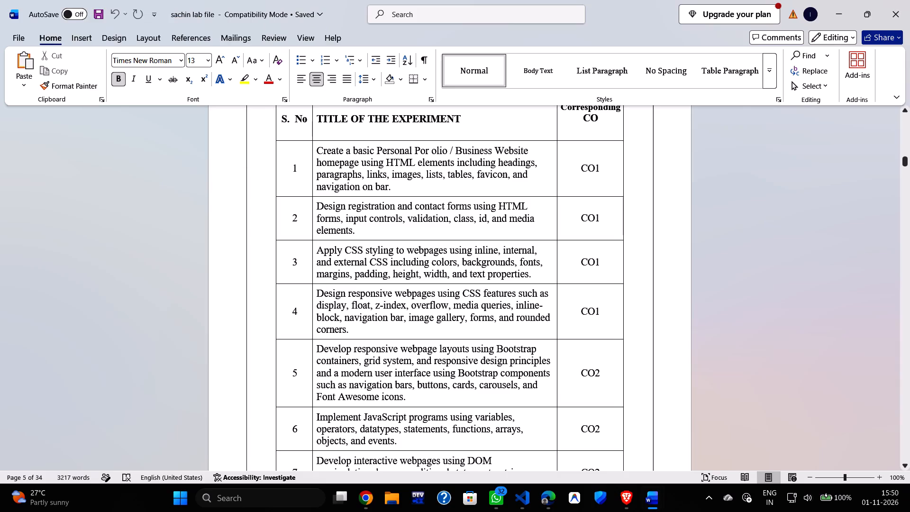
Review the front matter of the sachin lab file, including the department mission statements, course details and list of experiments.
scroll(349, 290, down, 12)
scroll(349, 290, up, 1)
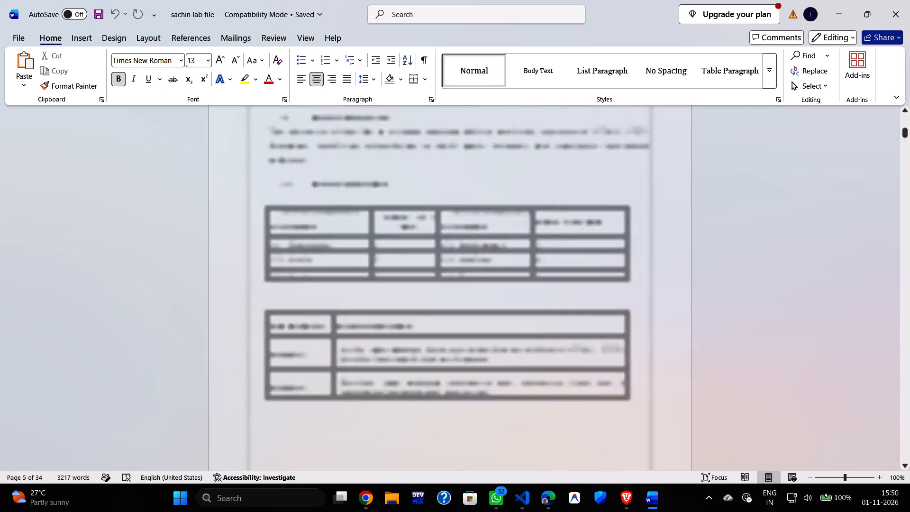
scroll(349, 290, down, 6)
scroll(349, 290, up, 1)
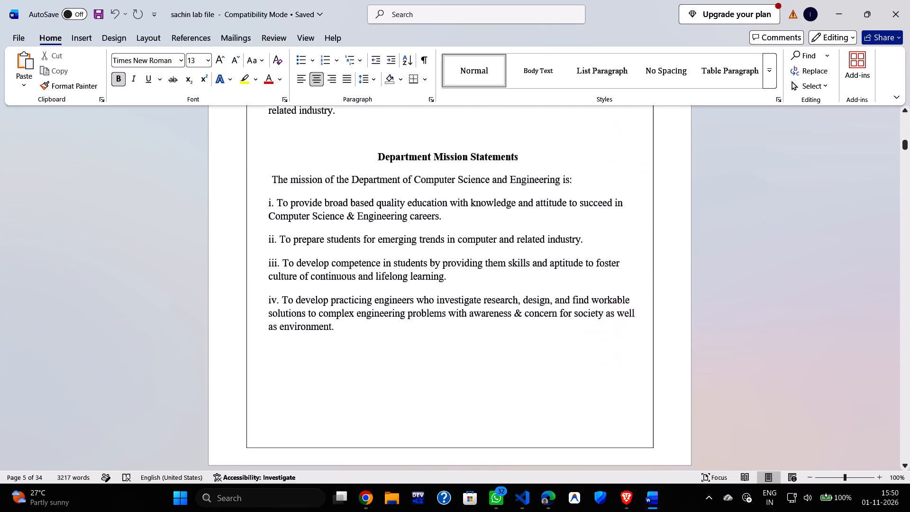
scroll(349, 290, up, 1)
scroll(349, 290, down, 6)
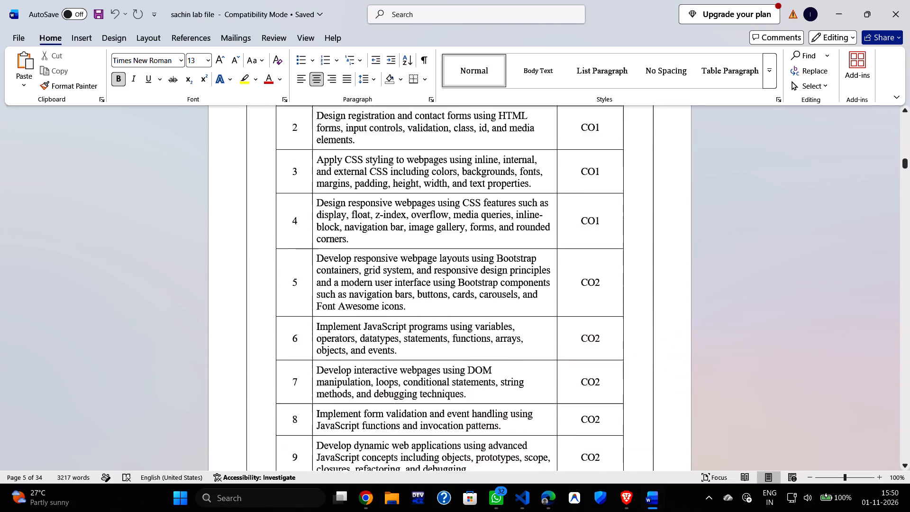
scroll(349, 290, down, 6)
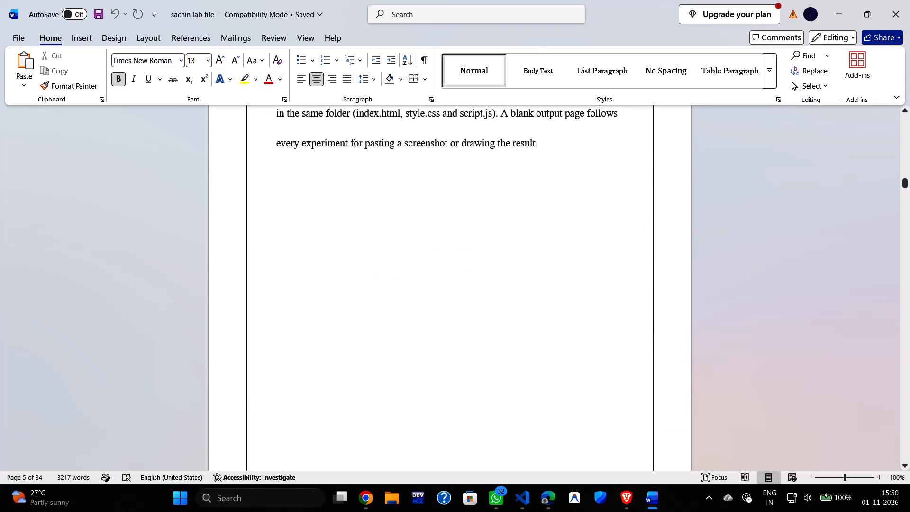
Set the font size of the EXPERIMENT 1 heading to 14.
scroll(349, 290, down, 3)
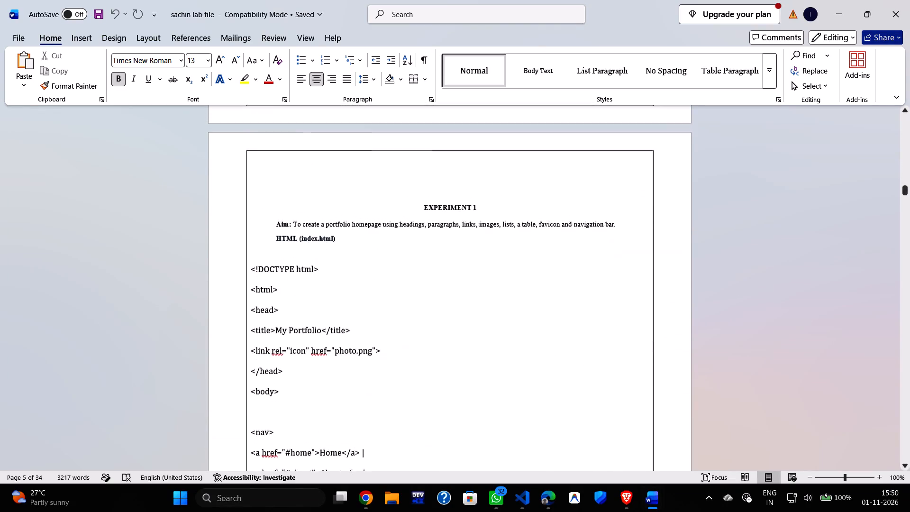
drag(411, 206, 556, 211)
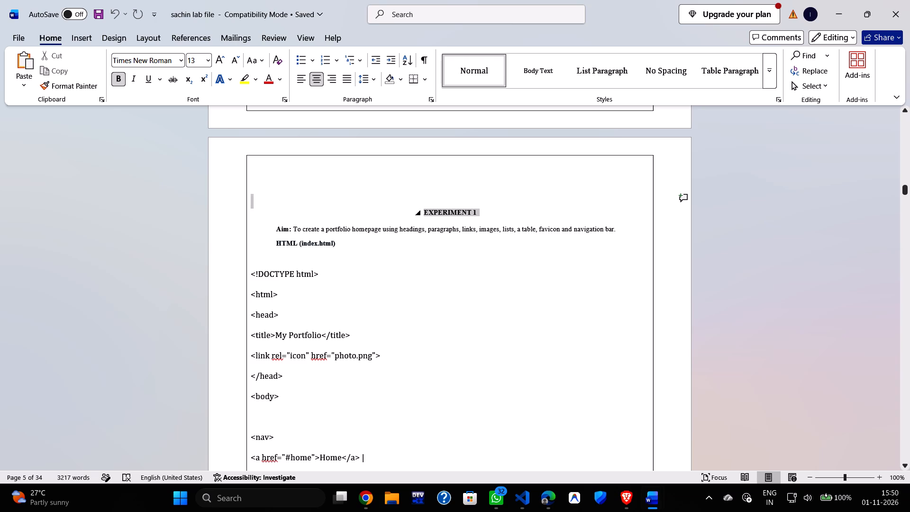
drag(556, 211, 561, 210)
click(561, 210)
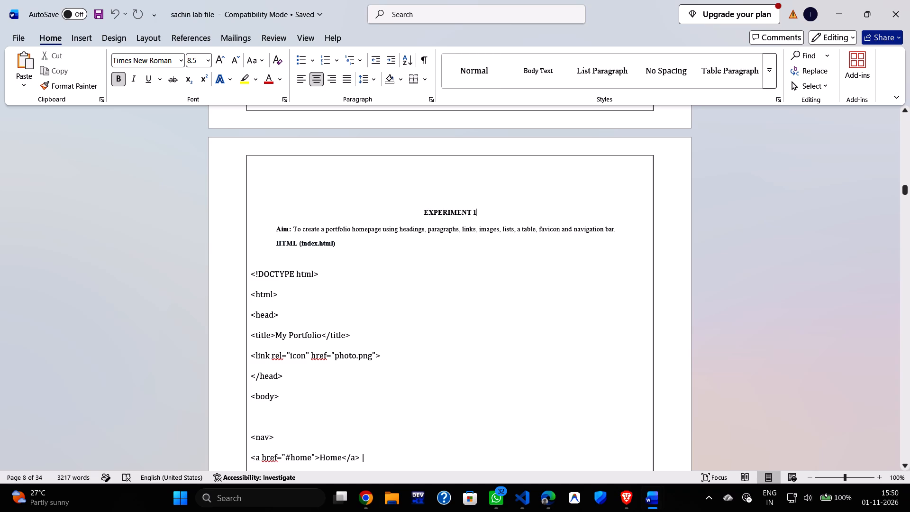
drag(417, 196, 490, 219)
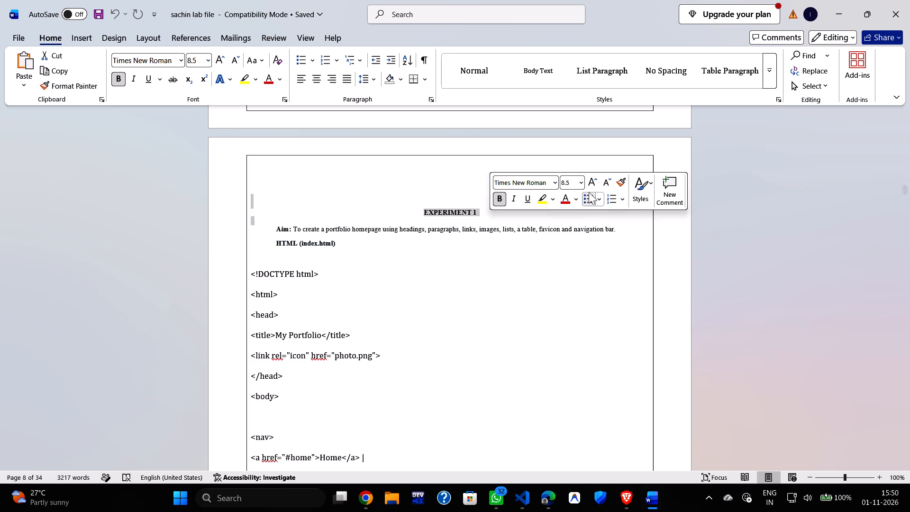
click(583, 185)
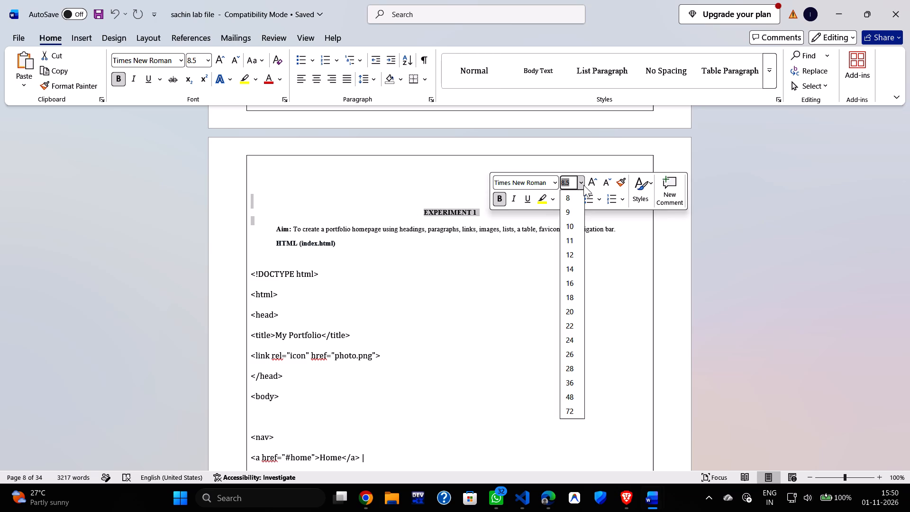
click(580, 268)
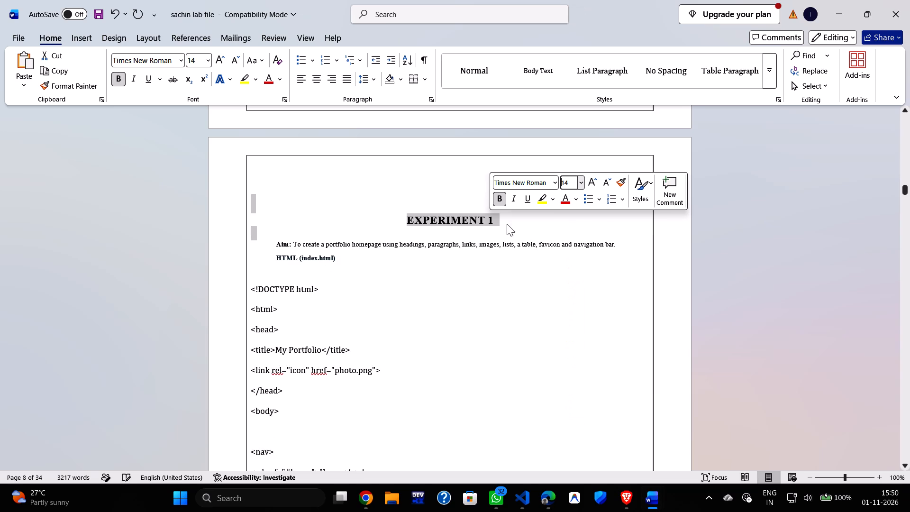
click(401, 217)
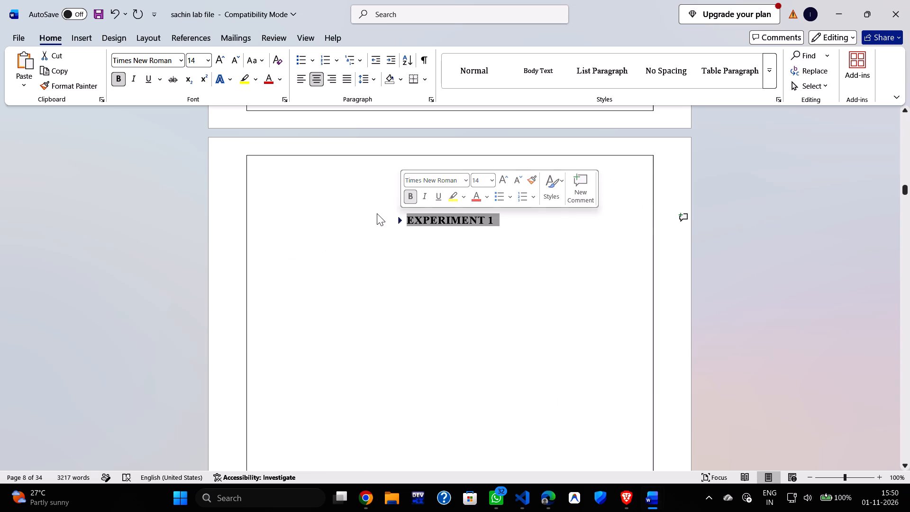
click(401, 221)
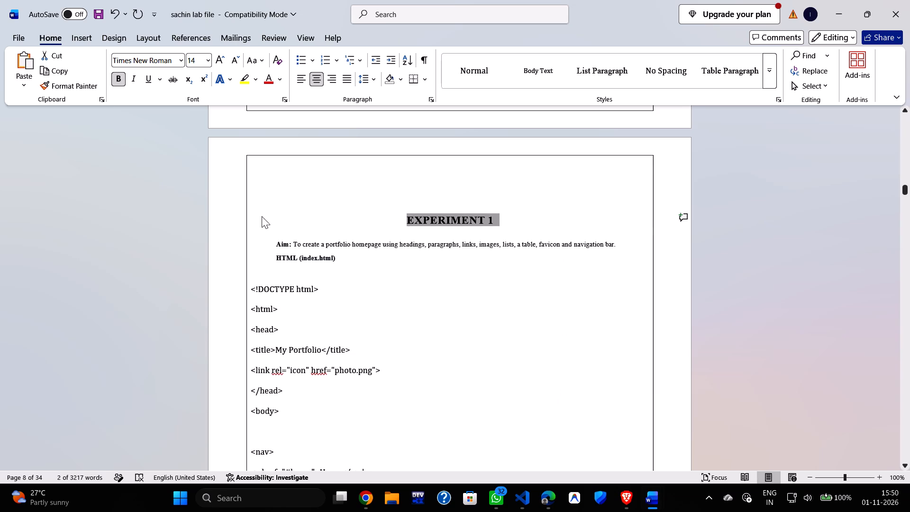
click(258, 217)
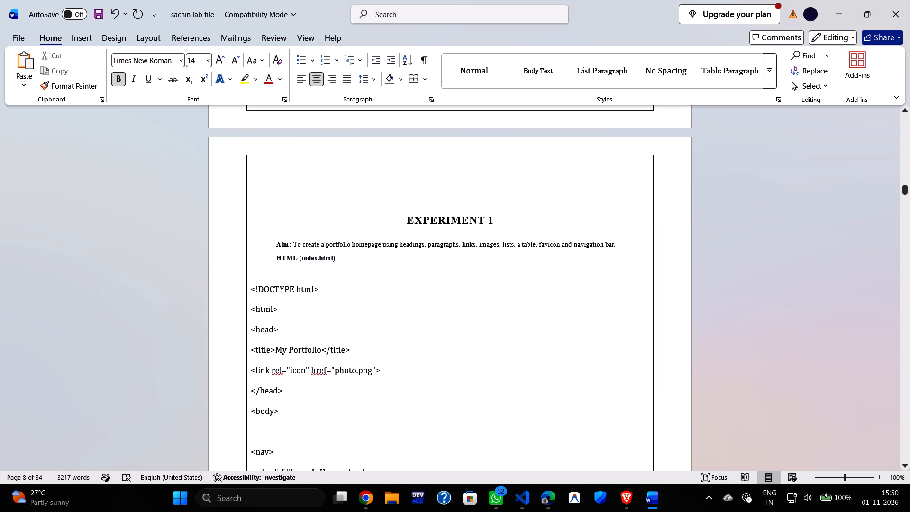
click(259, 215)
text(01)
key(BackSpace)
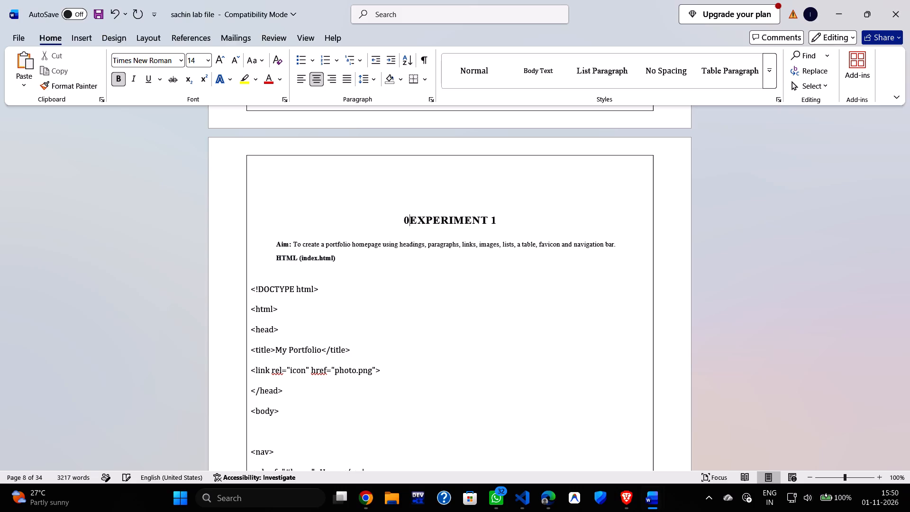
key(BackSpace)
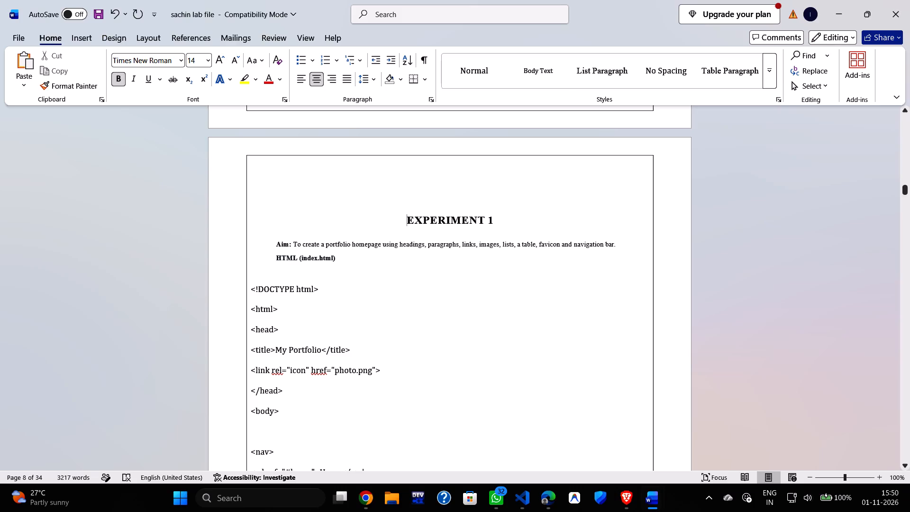
Delete the blank lines above the EXPERIMENT 1 heading so it sits at the top of its page.
click(255, 198)
key(BackSpace)
key(BackSpace)
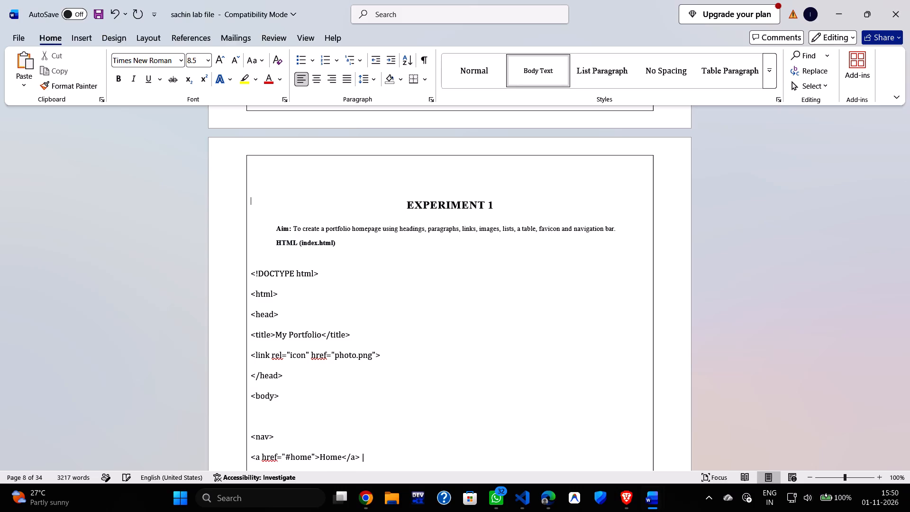
key(BackSpace)
key(BackSpace)
key(BackSpace)
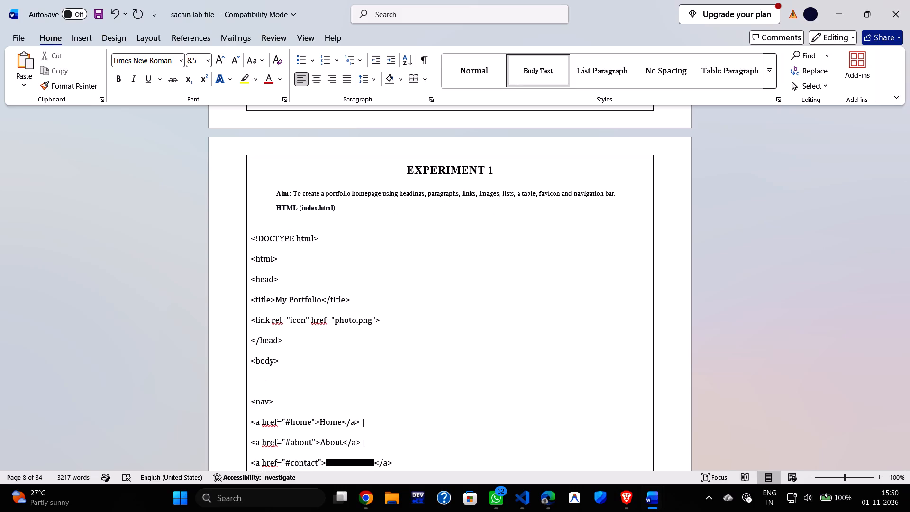
key(space)
Save the sachin lab file.
key(ctrl+s)
key(ctrl+s)
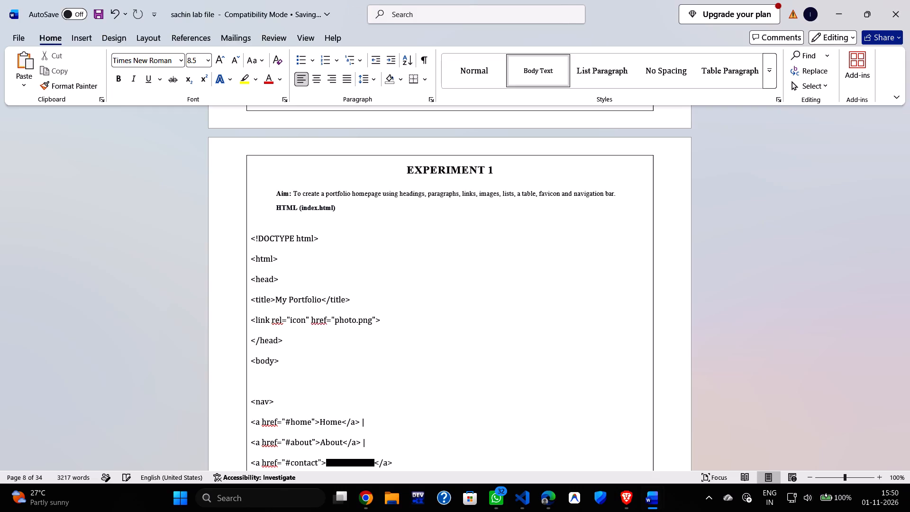
Undo the last typed space and close the sachin lab file, saving its changes in its current location.
key(ctrl+z)
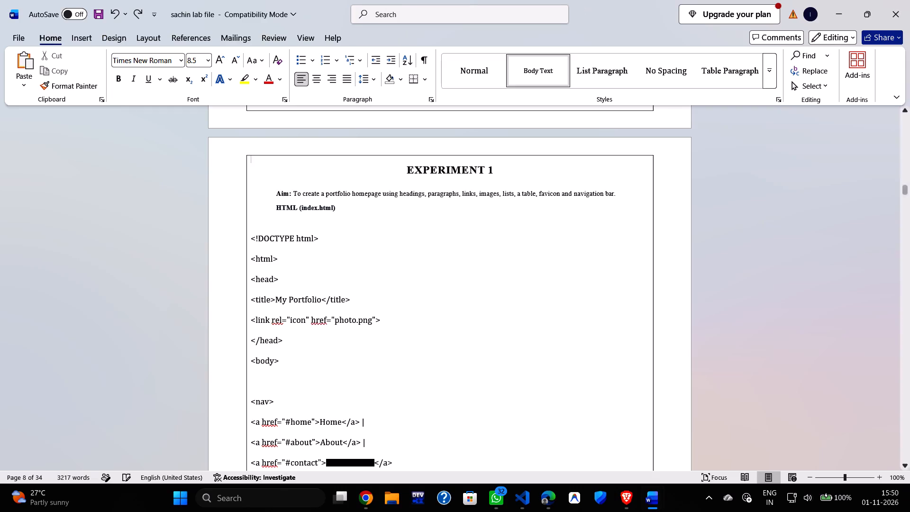
click(909, 0)
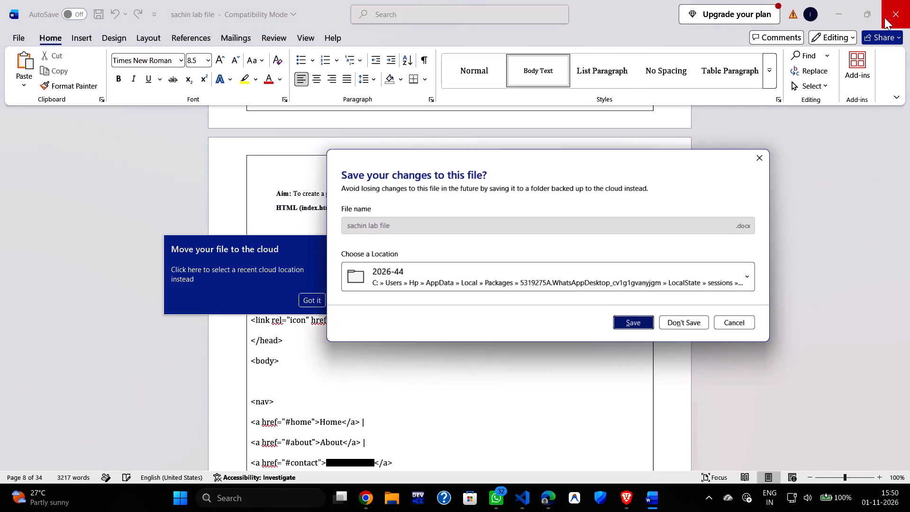
click(631, 328)
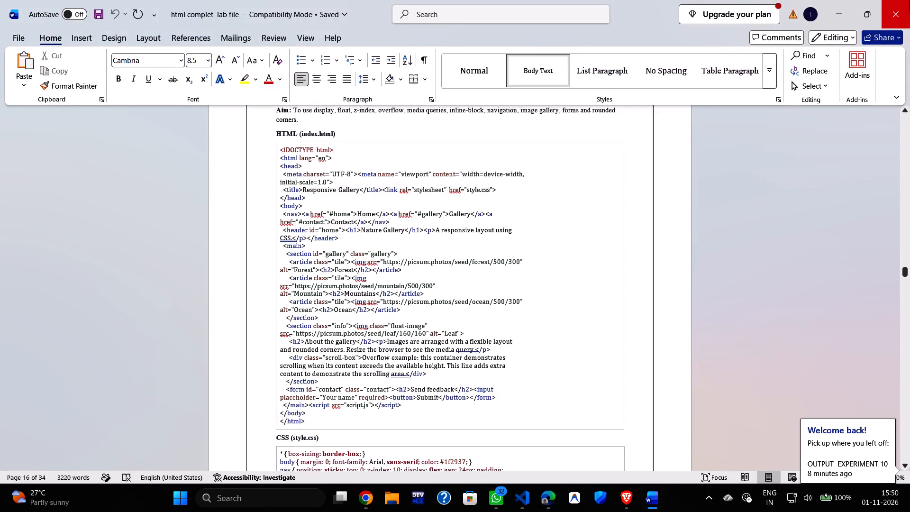
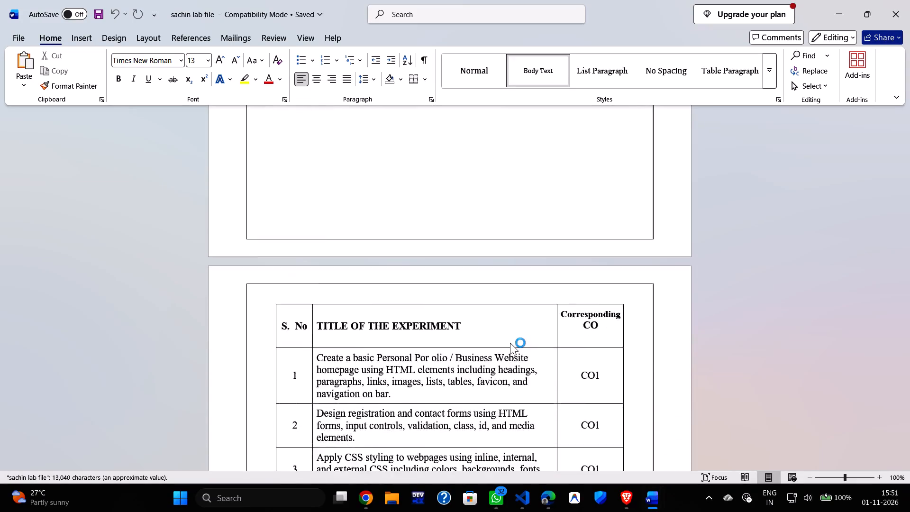
Examine the reopened sachin lab file from the experiment list through to the EXPERIMENT 1 page.
scroll(510, 343, down, 7)
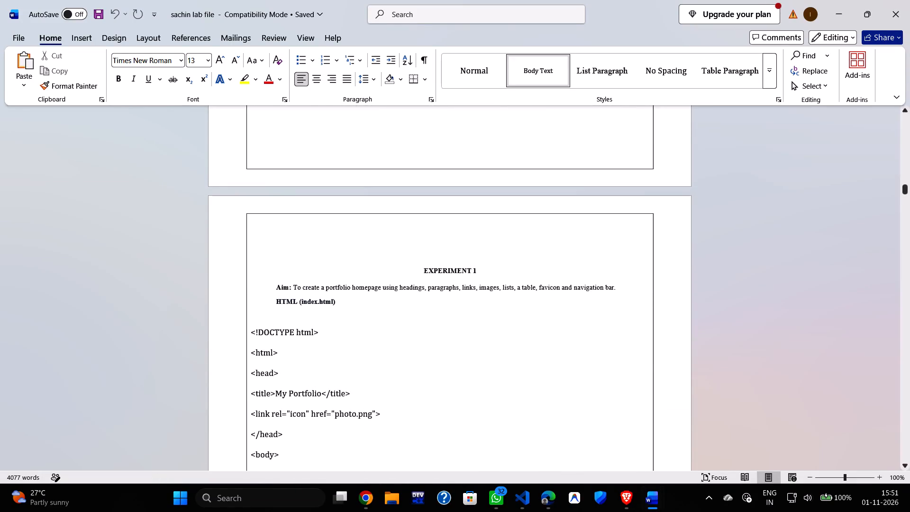
Open the recent html complet lab file from File Explorer and examine its pages from the cover to the EXPERIMENT- 1 heading.
click(396, 502)
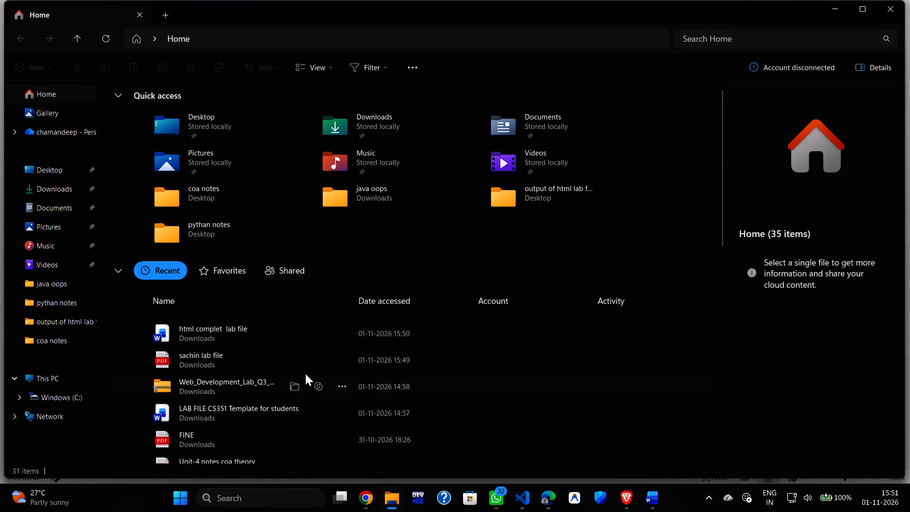
drag(273, 346, 242, 332)
double_click(242, 332)
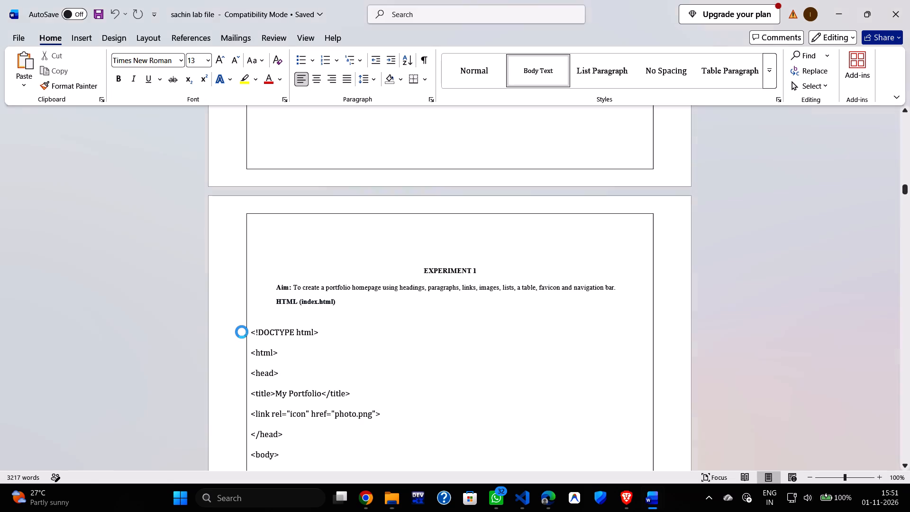
scroll(242, 332, down, 2)
scroll(242, 332, up, 7)
scroll(242, 332, down, 1)
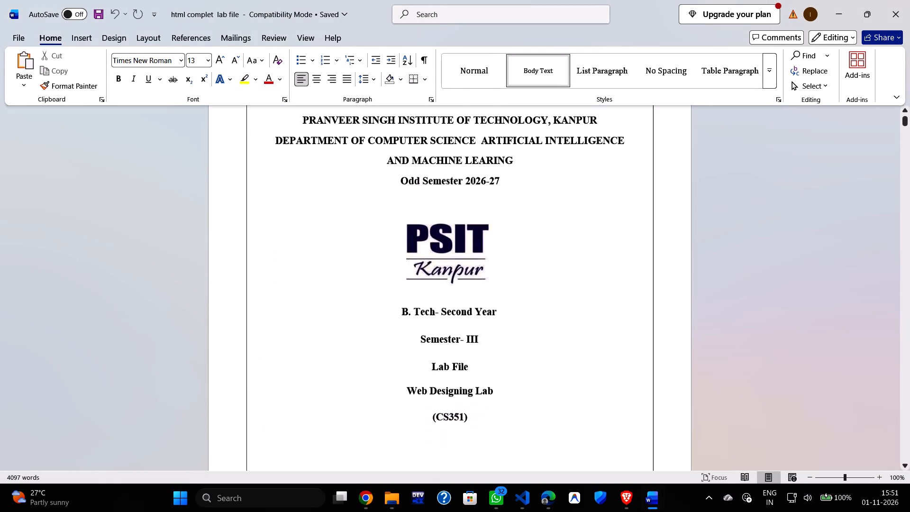
scroll(242, 332, down, 6)
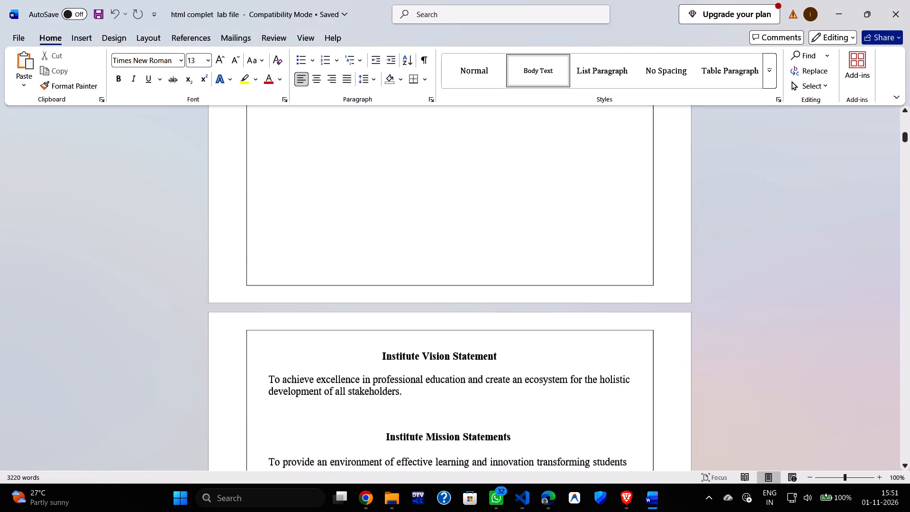
scroll(242, 332, down, 6)
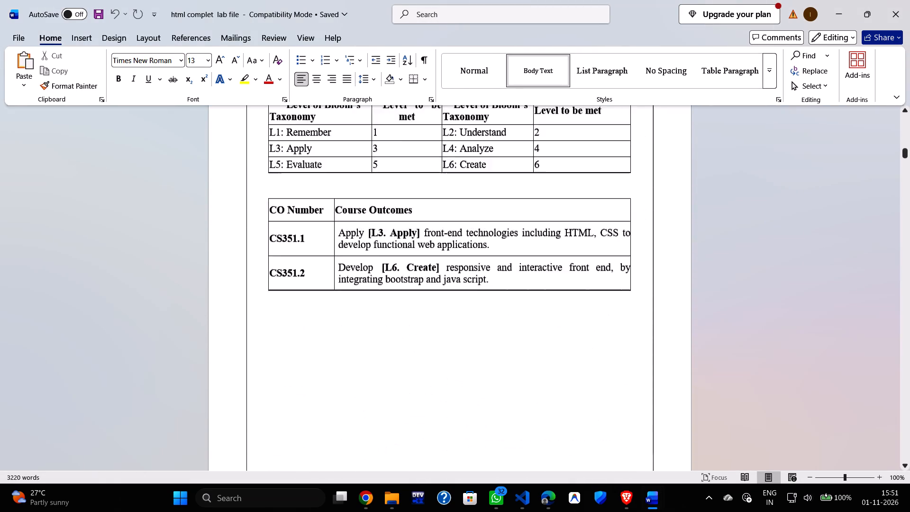
scroll(242, 332, down, 7)
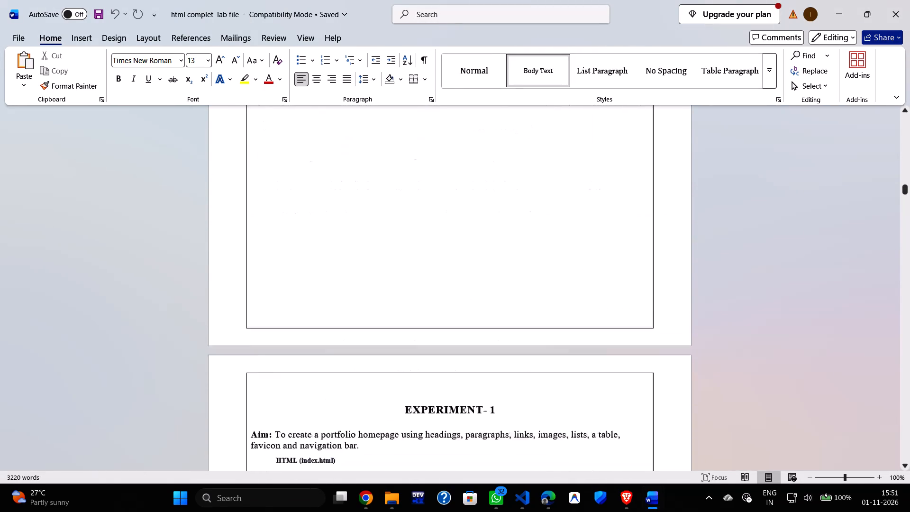
scroll(242, 332, down, 1)
Close the html complet lab file and the sachin lab file documents.
click(909, 0)
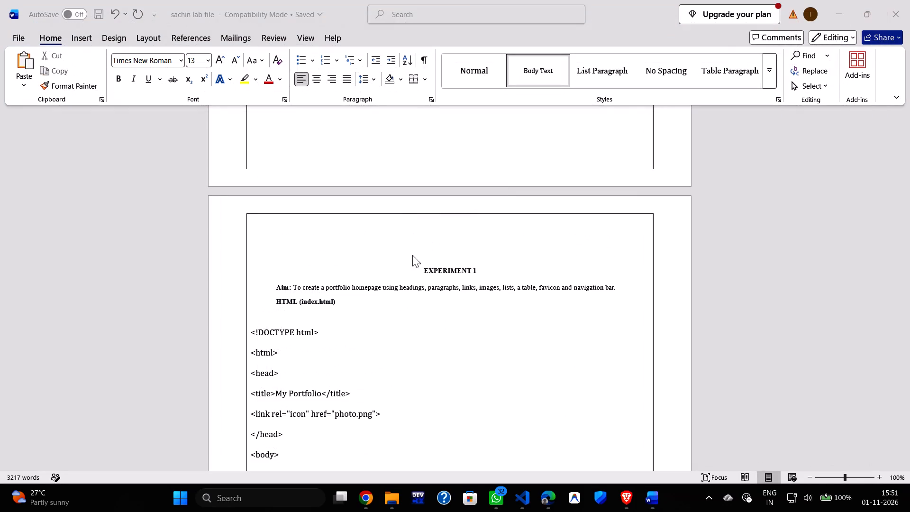
click(909, 0)
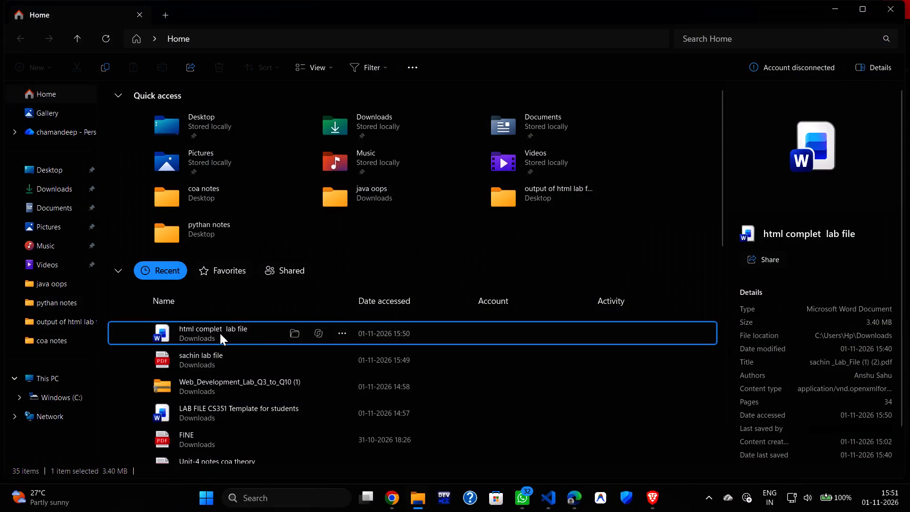
Copy the html complet lab file from the recent files in File Explorer.
click(104, 69)
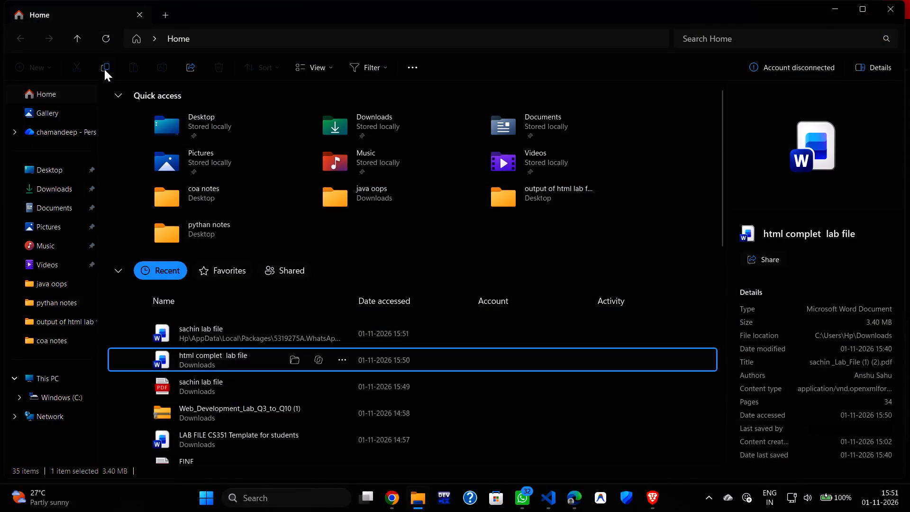
click(104, 69)
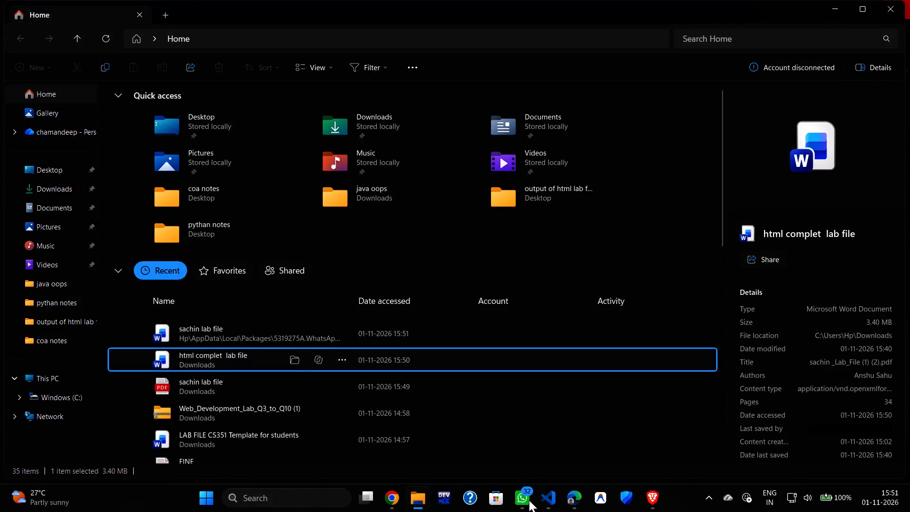
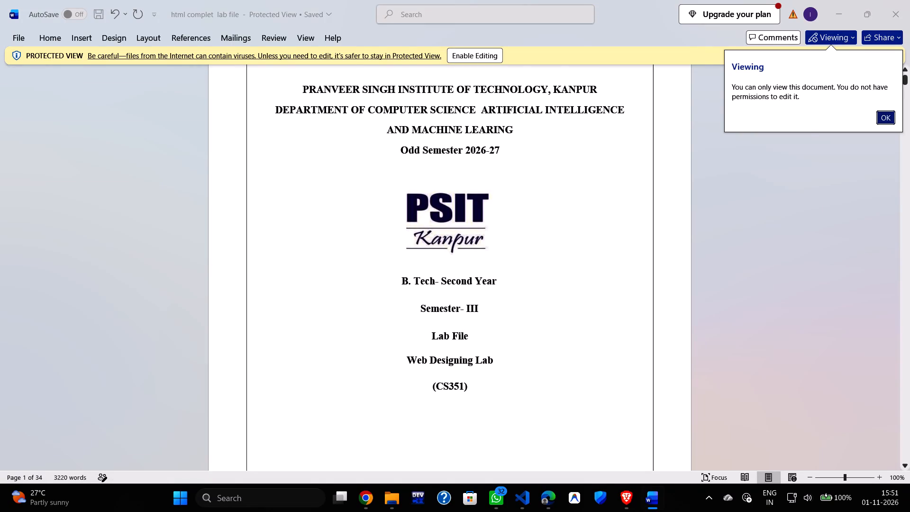
scroll(596, 262, down, 1)
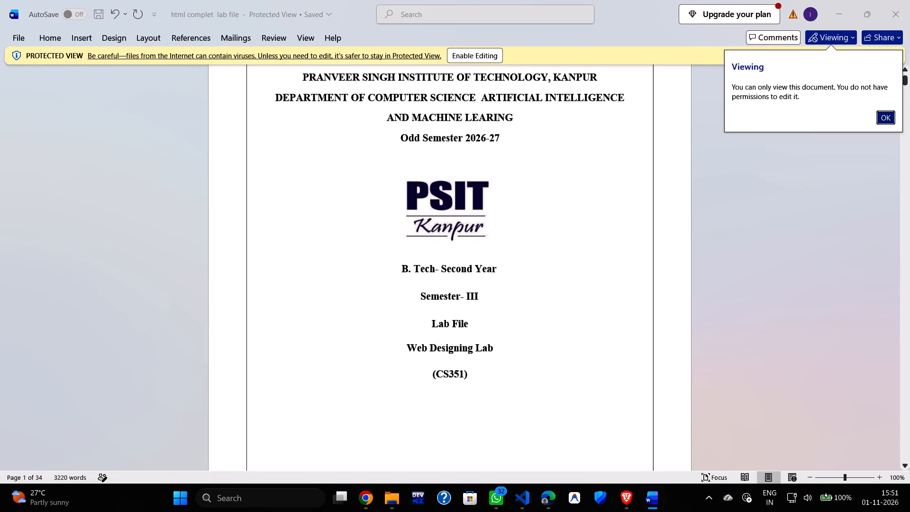
scroll(596, 262, down, 3)
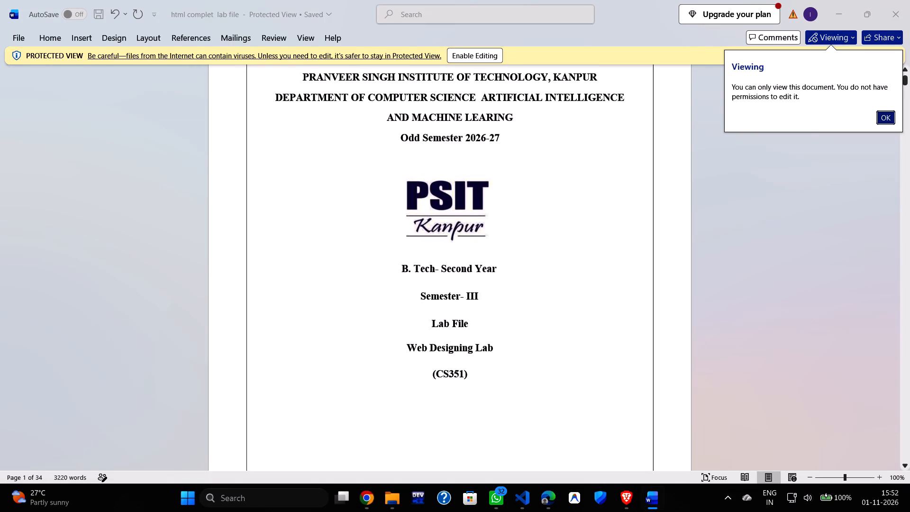
scroll(502, 285, down, 2)
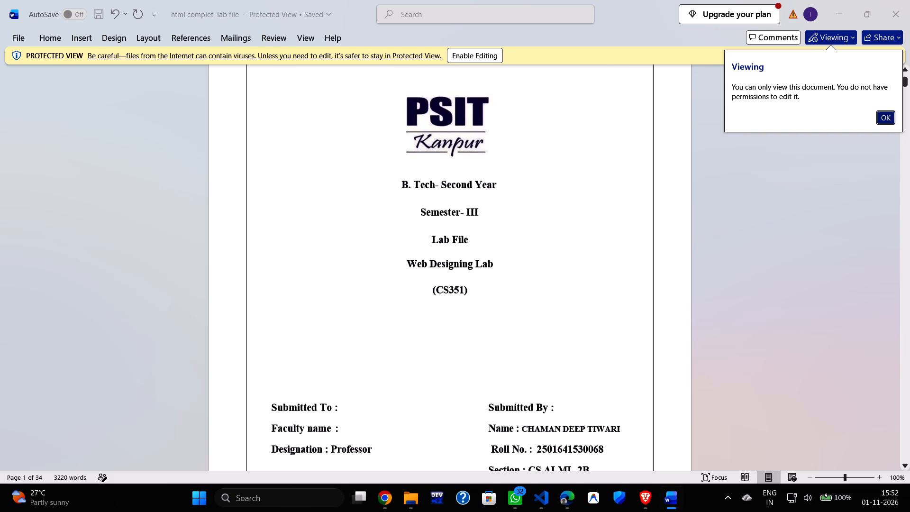
scroll(502, 285, down, 6)
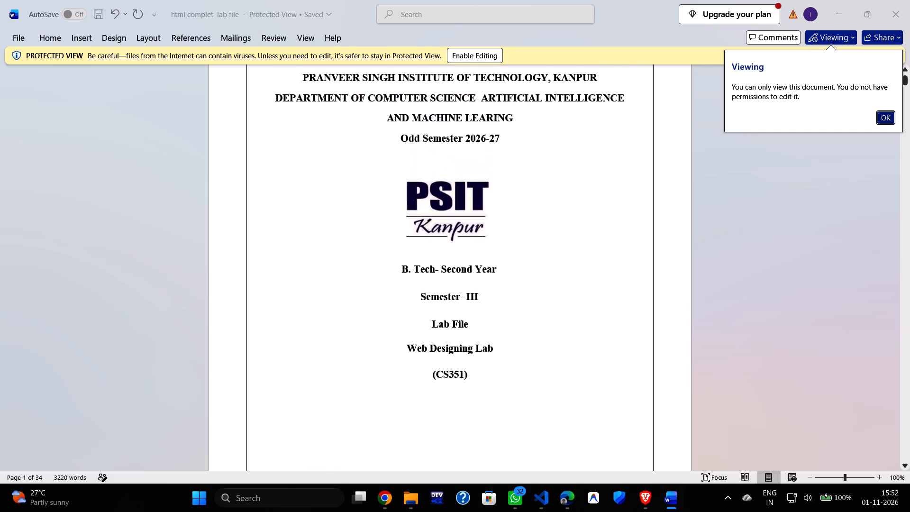
scroll(502, 285, down, 5)
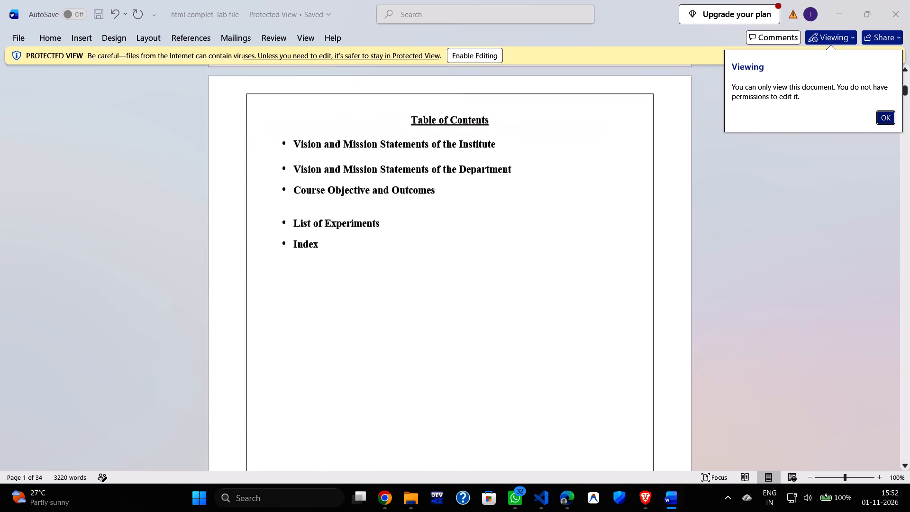
scroll(502, 285, down, 5)
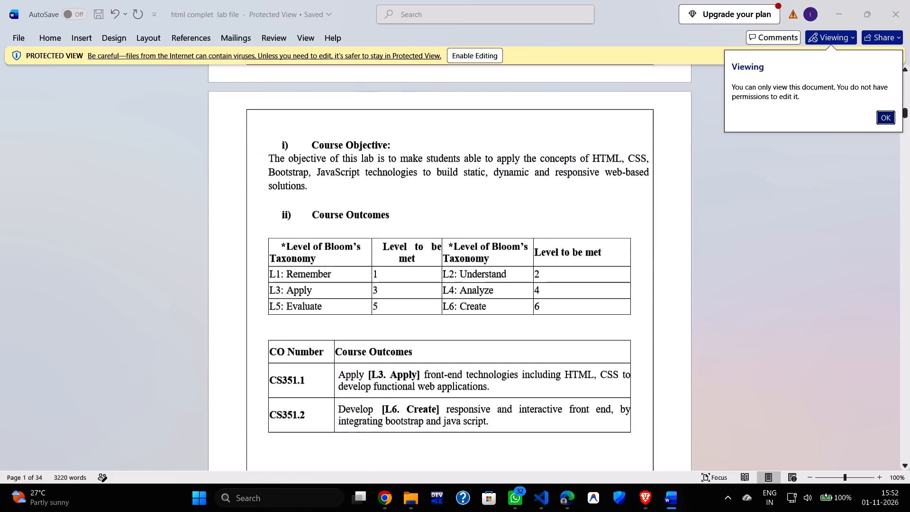
scroll(502, 285, down, 5)
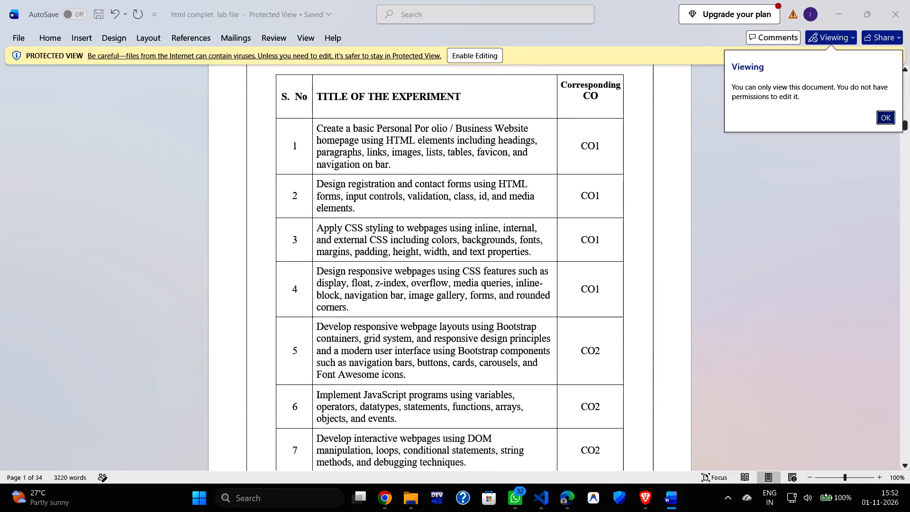
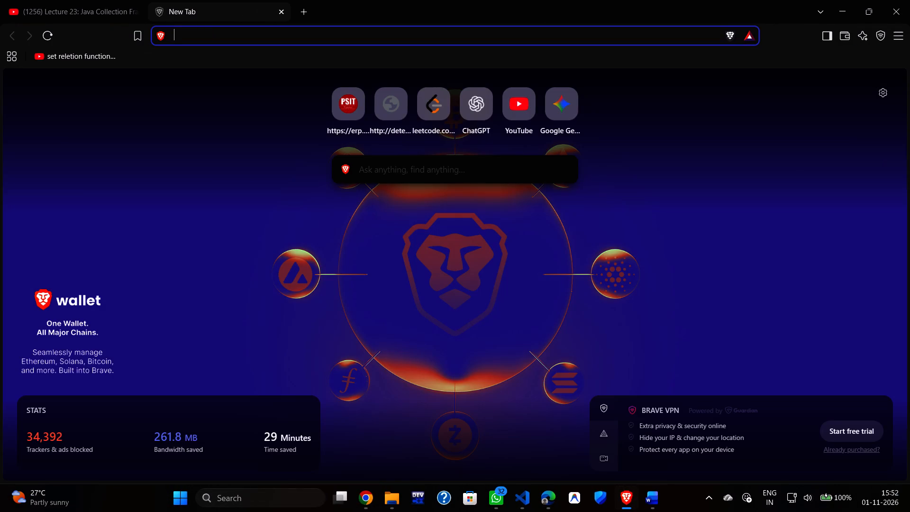
text(I LOVE)
key(space)
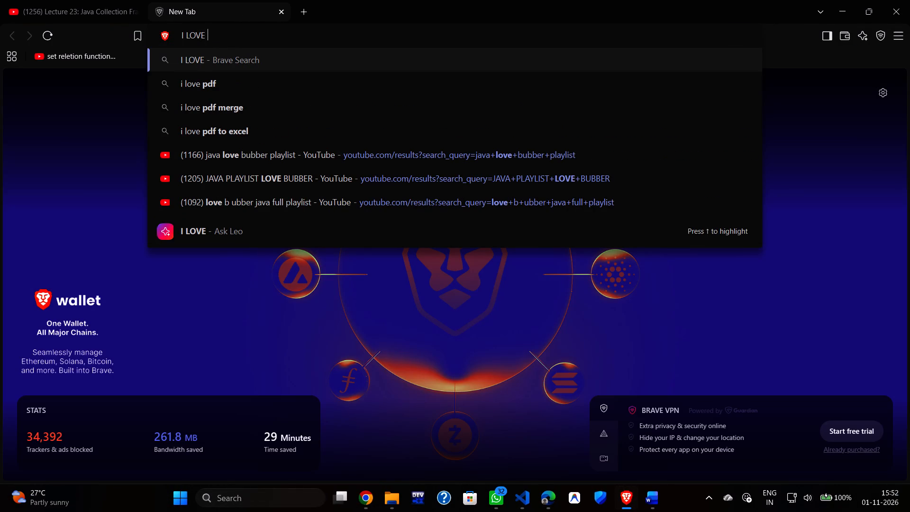
text(PDF)
key(Return)
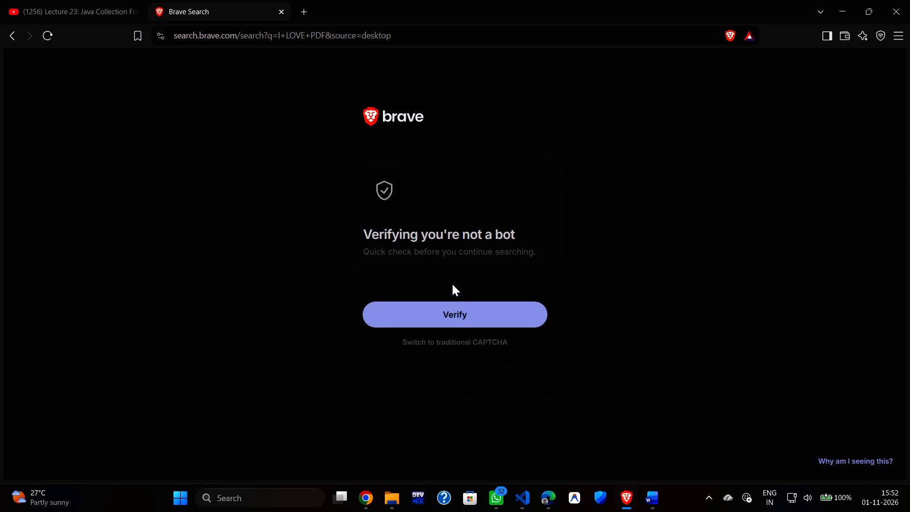
click(438, 310)
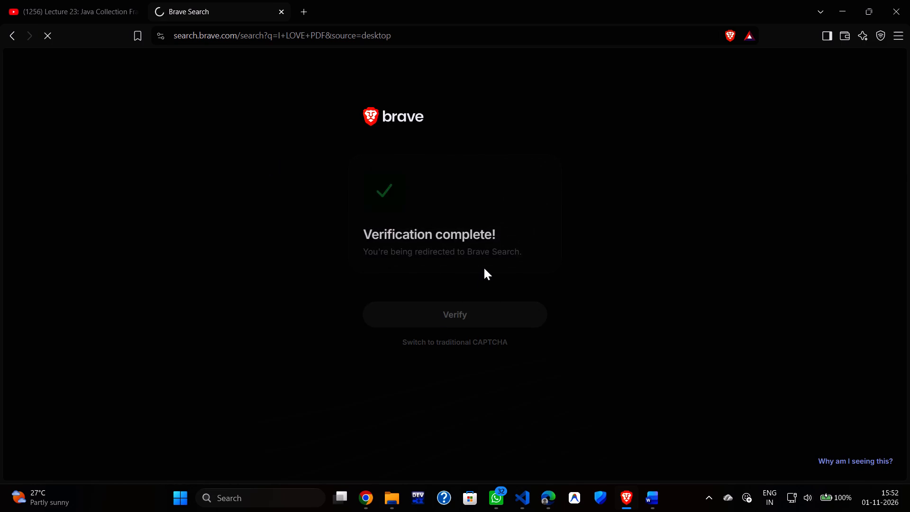
click(187, 163)
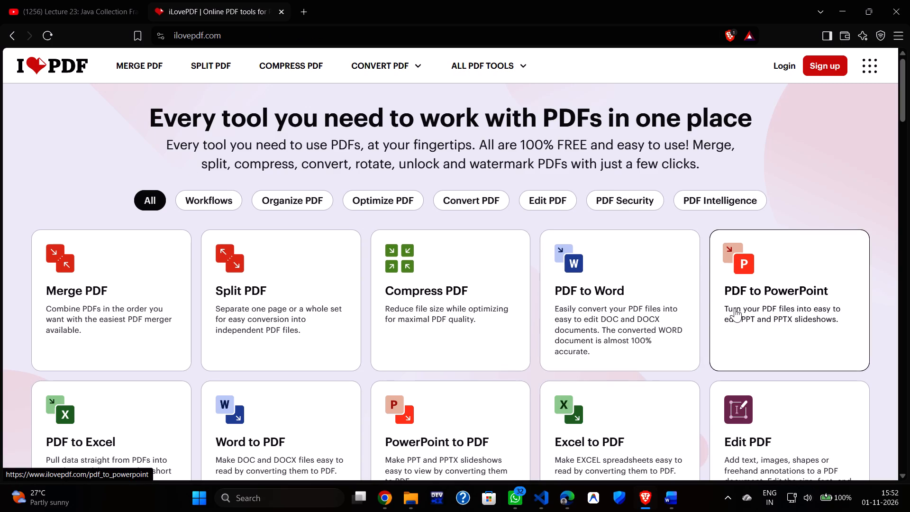
click(277, 417)
click(455, 202)
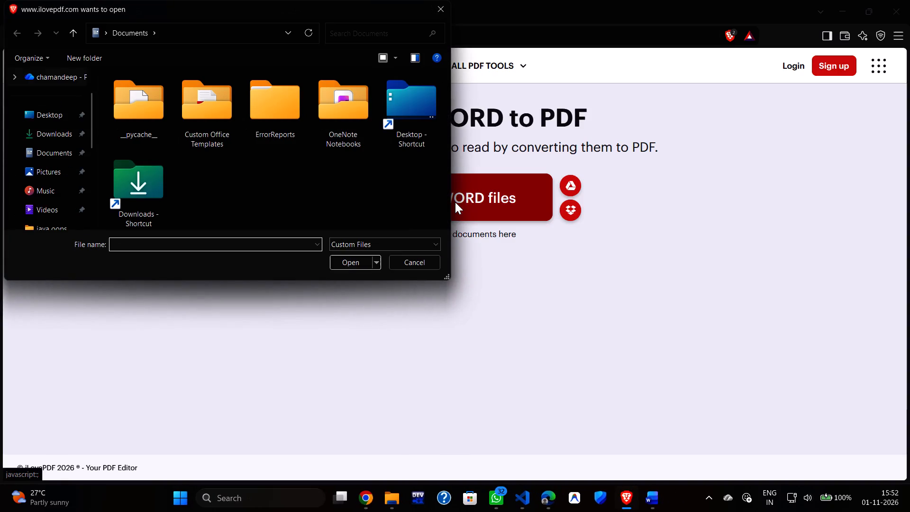
click(45, 131)
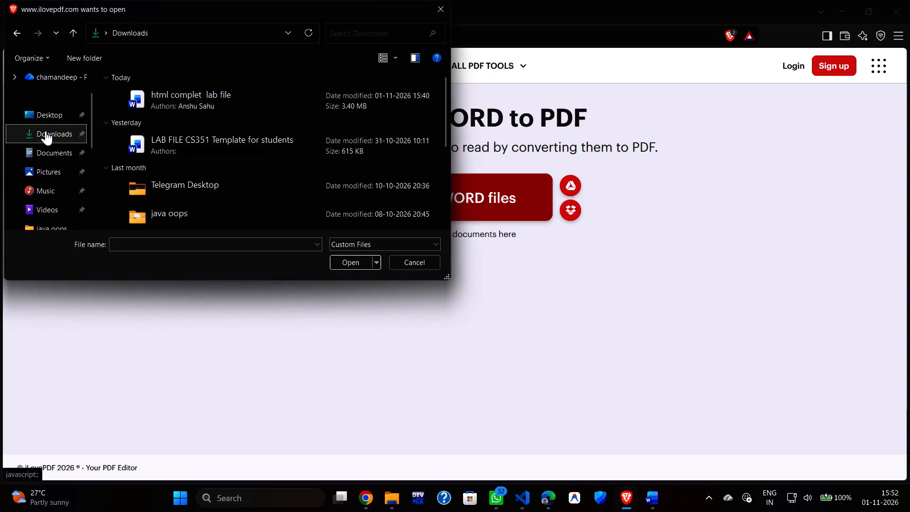
click(153, 106)
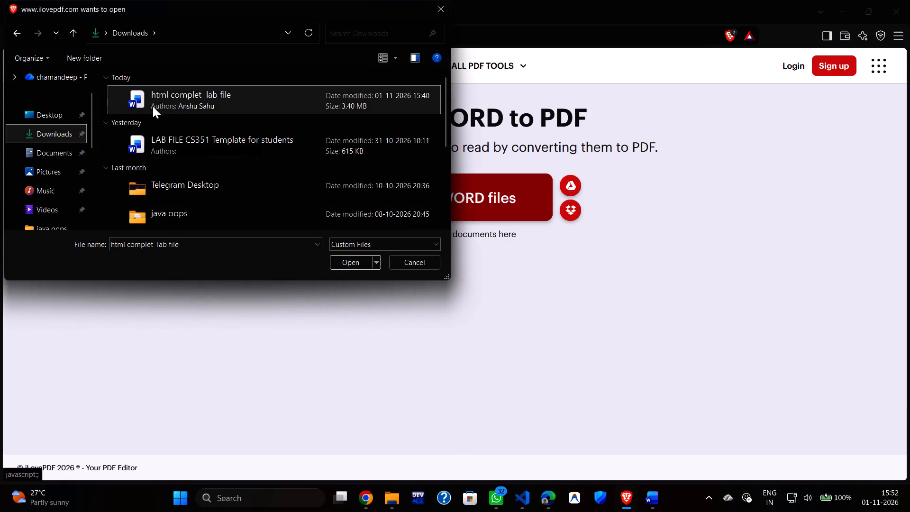
click(353, 260)
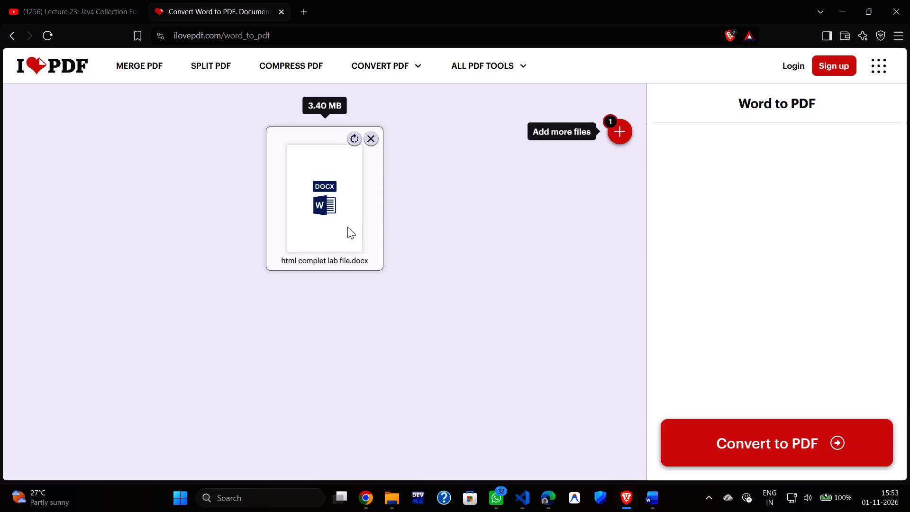
click(347, 227)
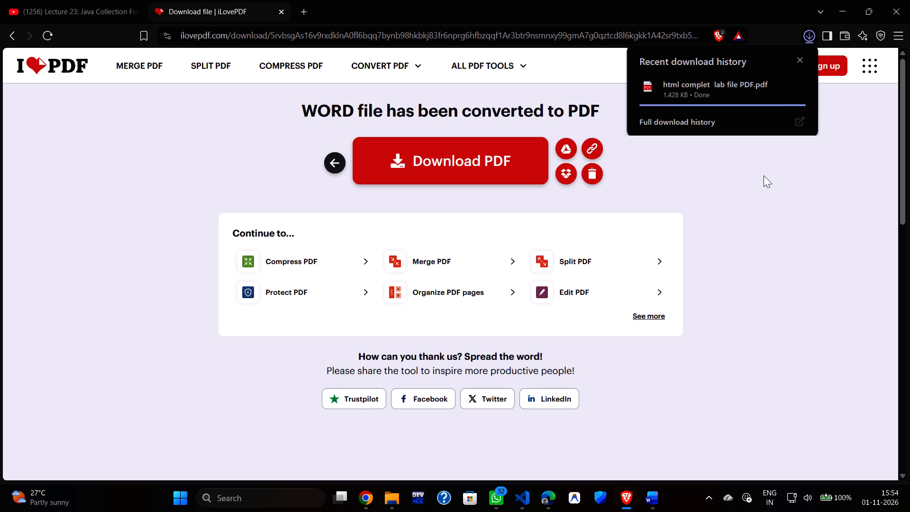
Open html complet lab file PDF from File Explorer's recent files and examine its pages from the cover to the Course Objective page.
click(395, 496)
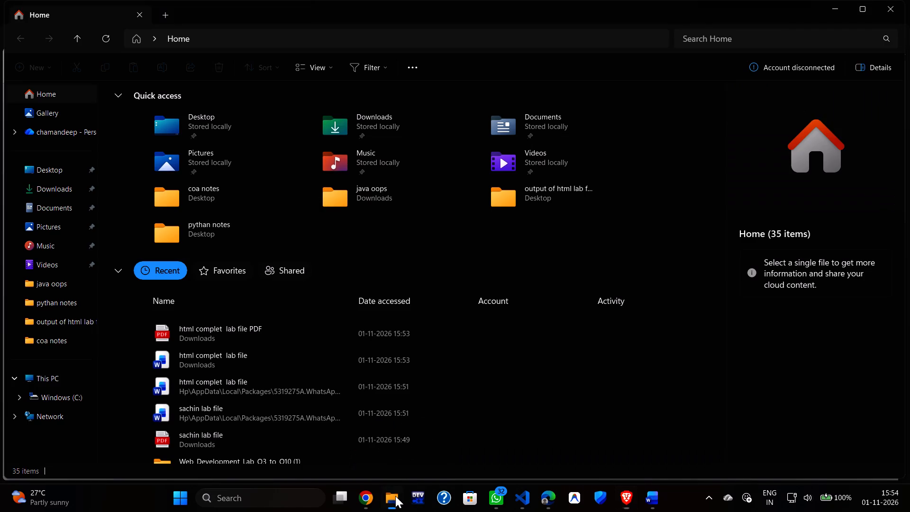
double_click(220, 321)
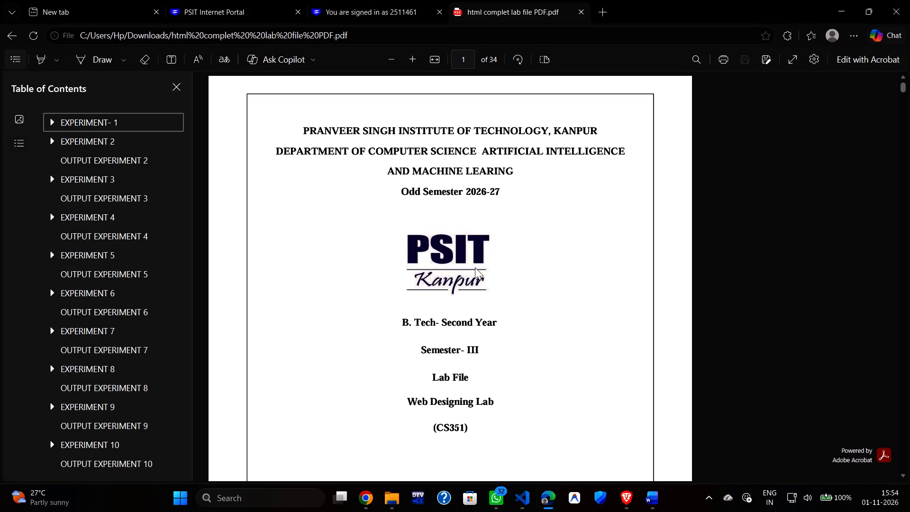
scroll(475, 267, down, 4)
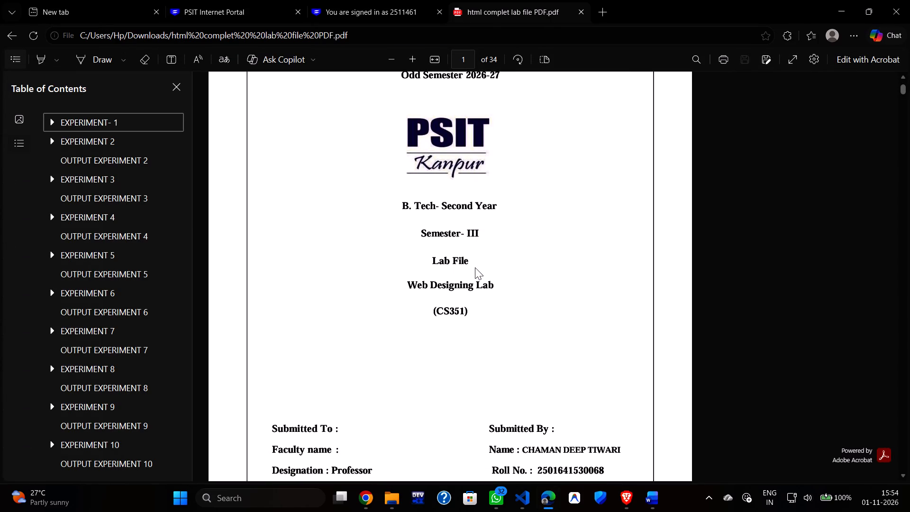
scroll(475, 267, down, 3)
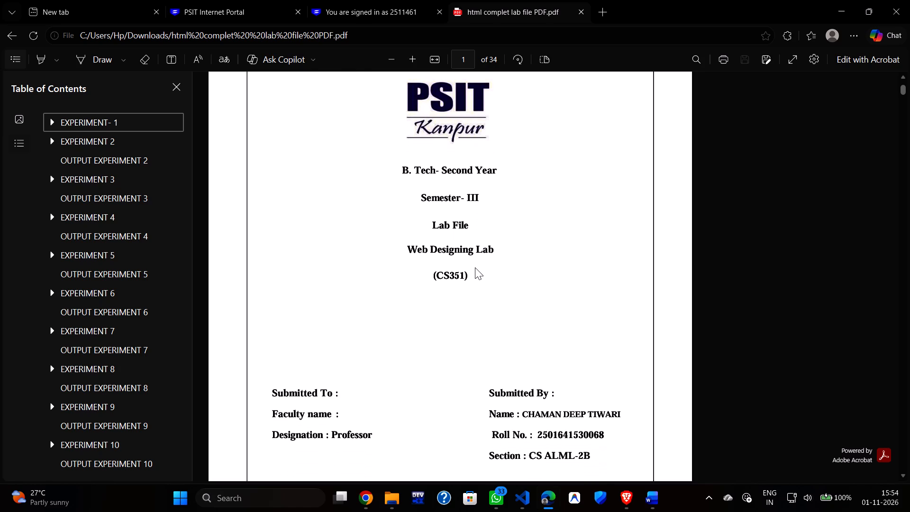
scroll(475, 267, down, 7)
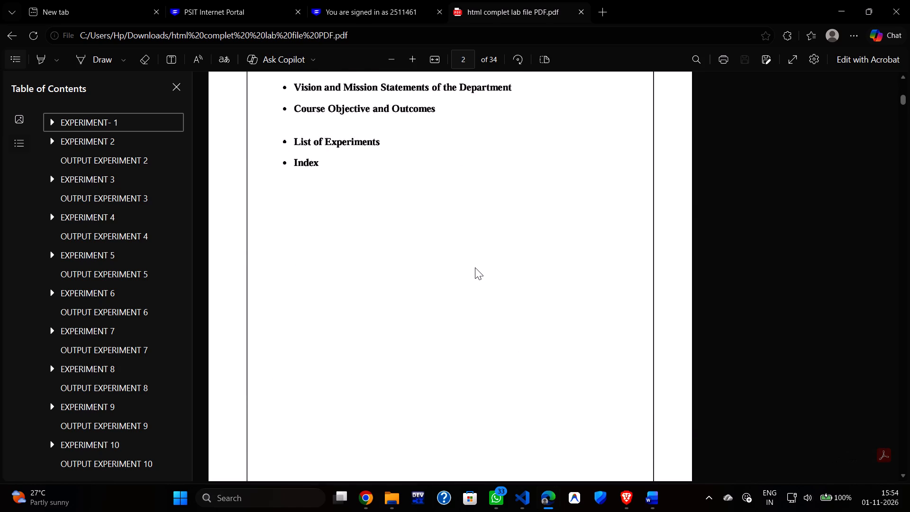
scroll(475, 267, down, 10)
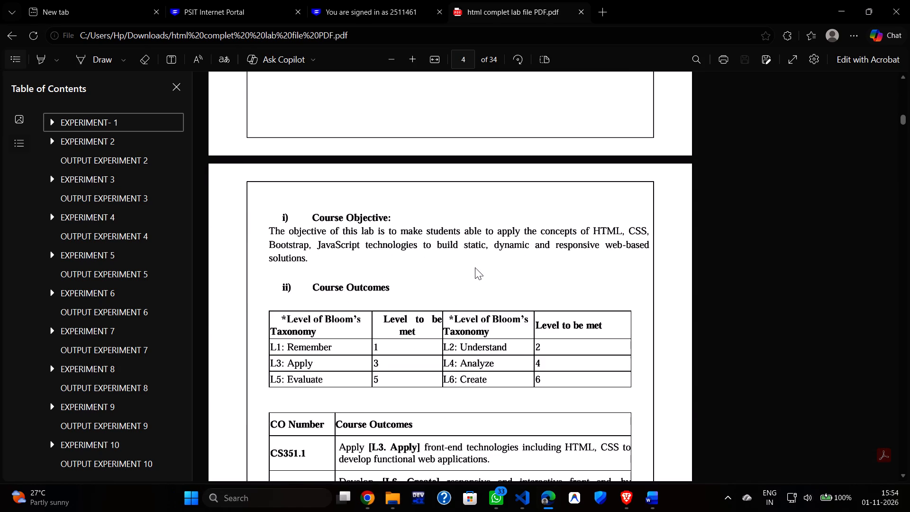
Examine the remaining pages of the lab file PDF, from the course outcomes through the experiment code and outputs up to Experiment 9.
scroll(475, 267, down, 11)
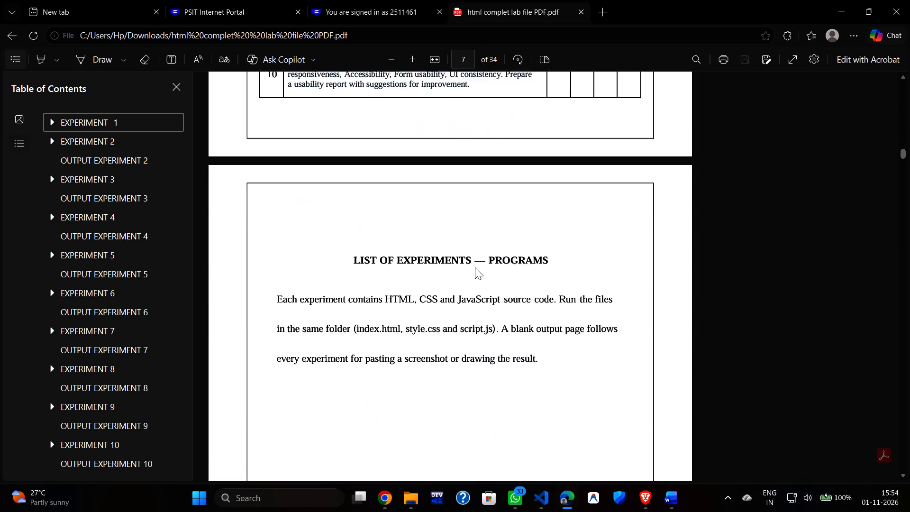
scroll(475, 267, down, 10)
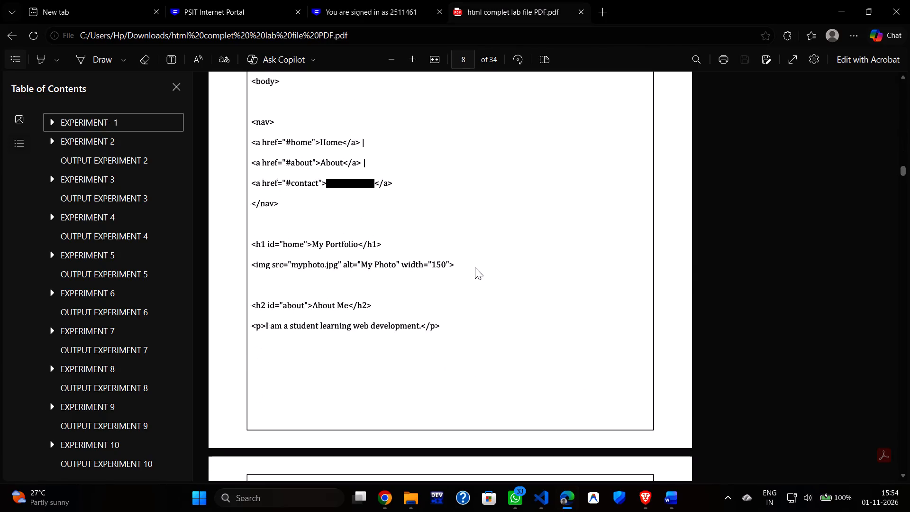
scroll(475, 267, down, 10)
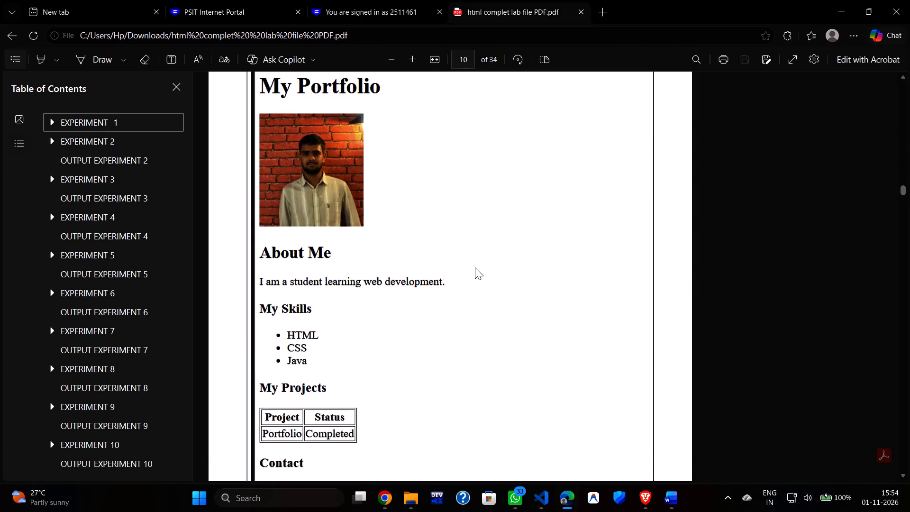
scroll(475, 267, right, 1)
scroll(475, 267, down, 5)
scroll(467, 139, down, 1)
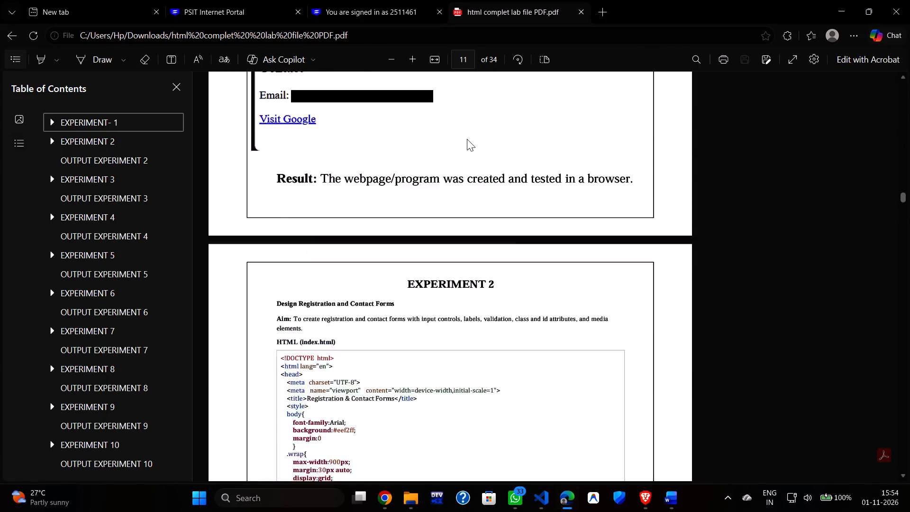
scroll(467, 139, down, 15)
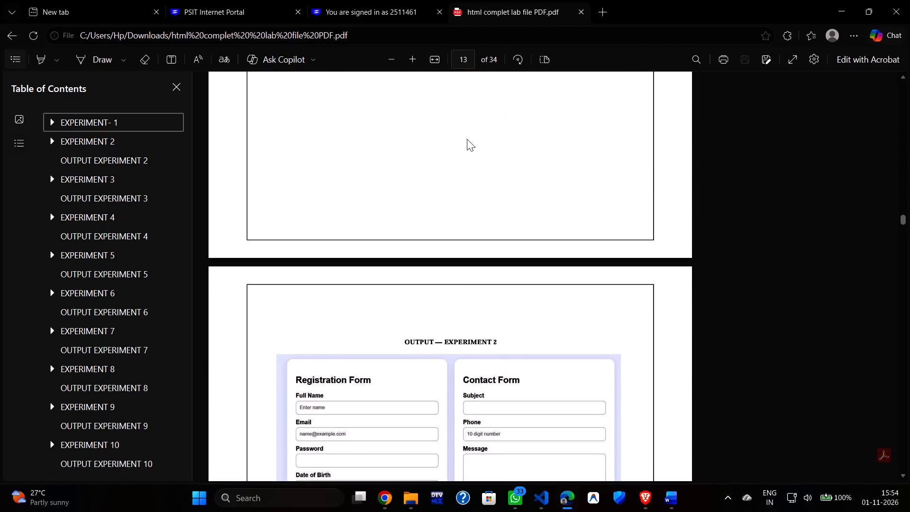
scroll(467, 139, down, 15)
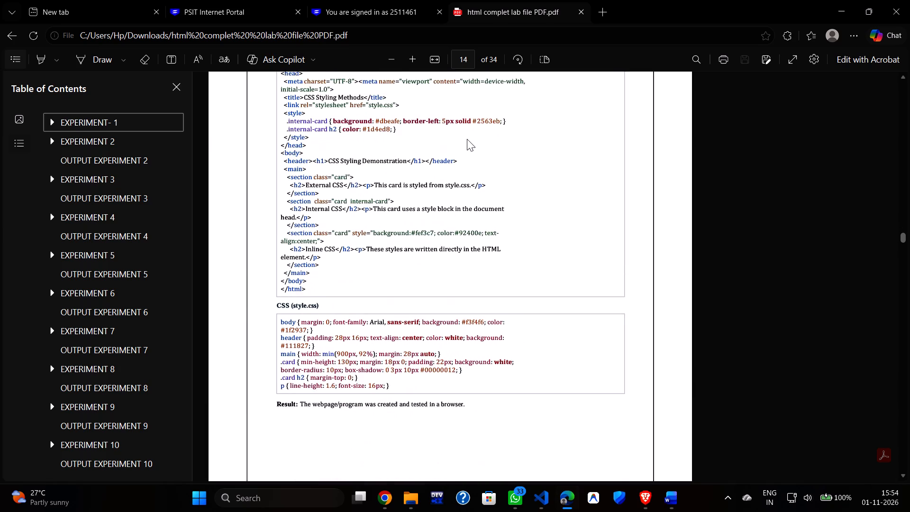
scroll(467, 139, down, 5)
scroll(467, 139, down, 18)
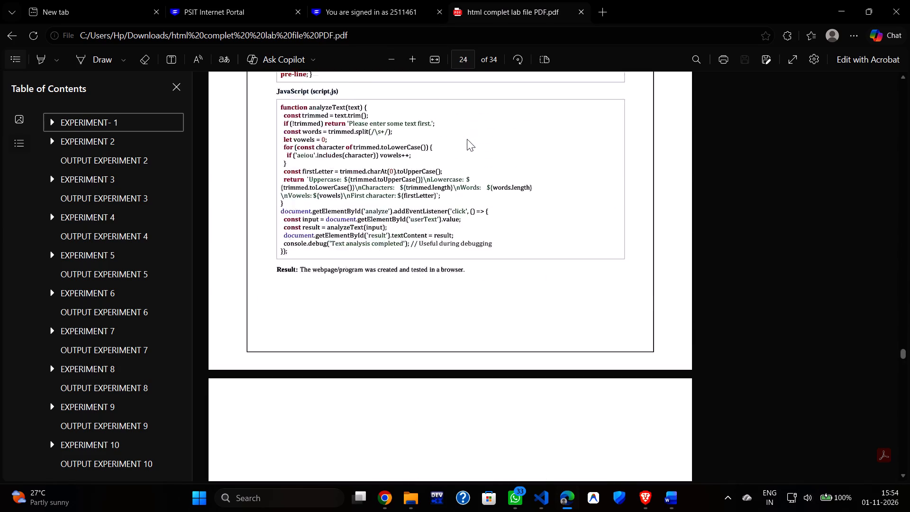
scroll(467, 139, down, 5)
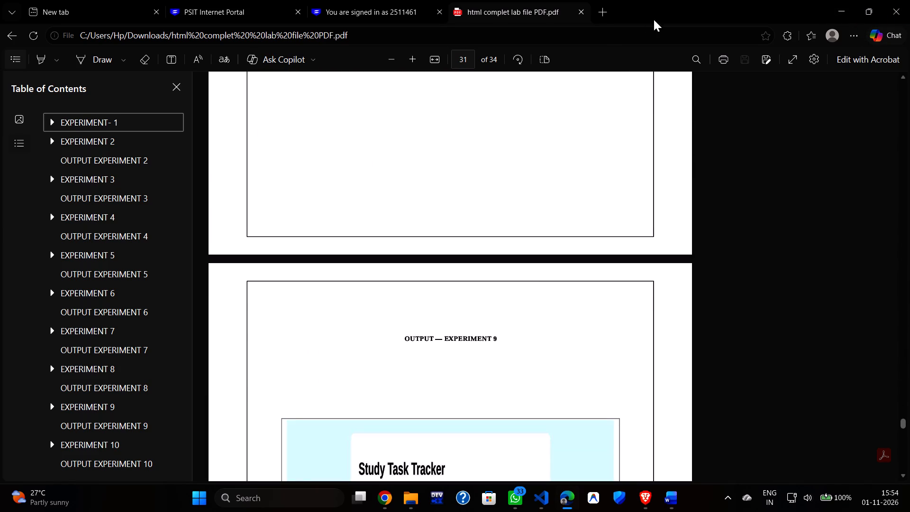
Return to File Explorer's recent files and copy the html complet lab file PDF from Downloads.
click(841, 9)
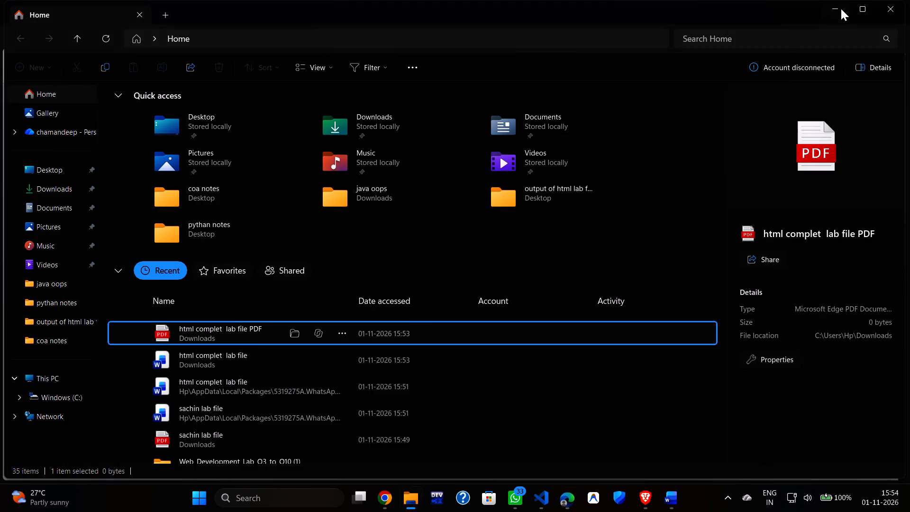
right_click(203, 336)
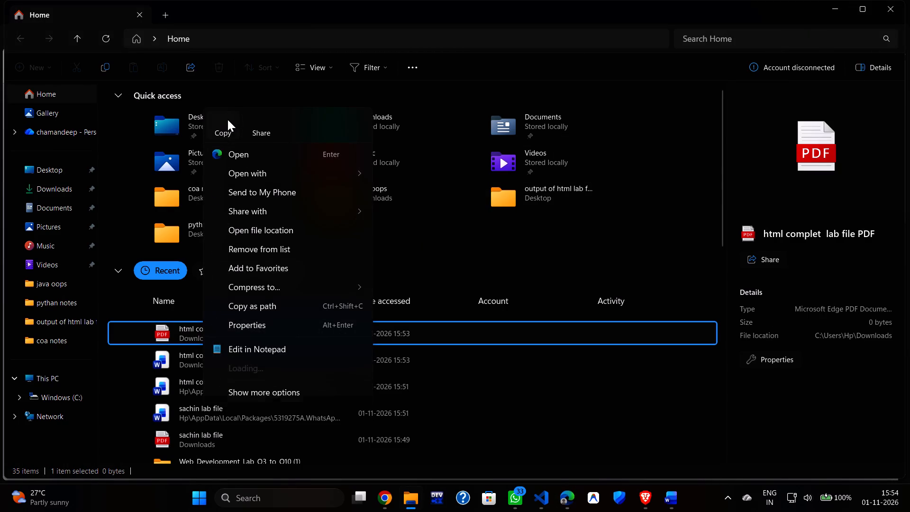
click(227, 119)
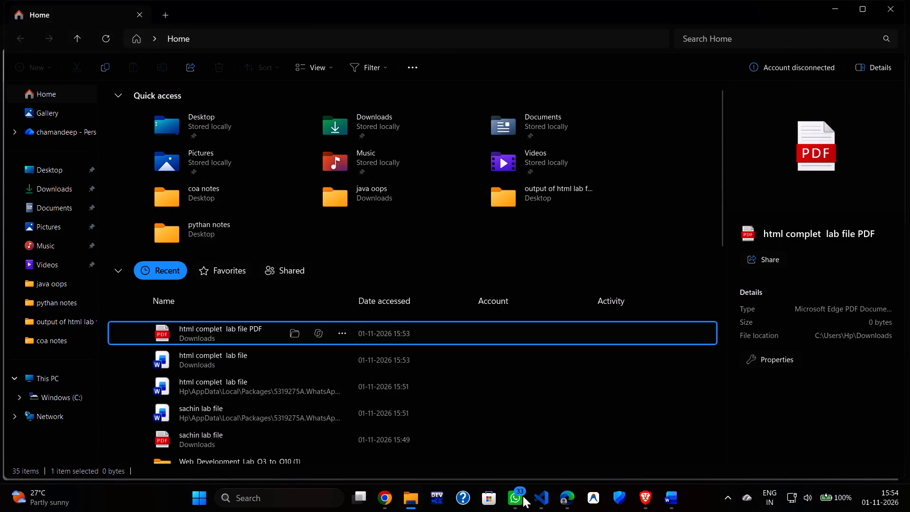